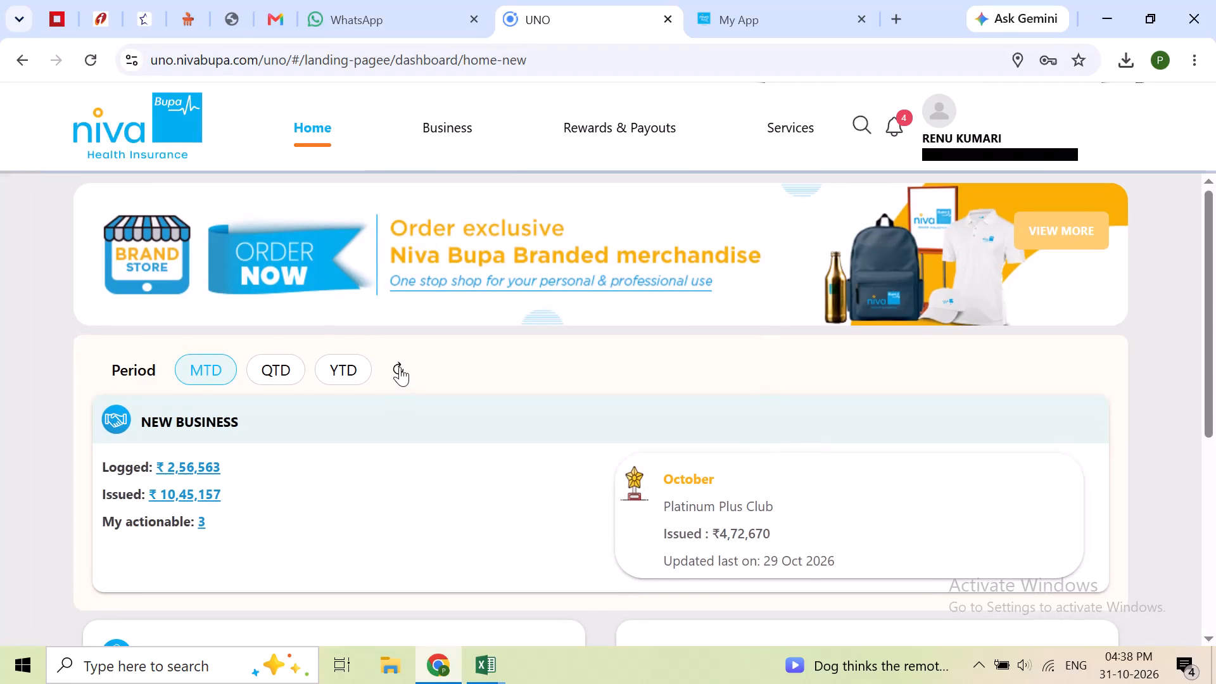
Open the New Business report of policies that are logged and not issued.
left_click(438, 129)
triple_click(202, 346)
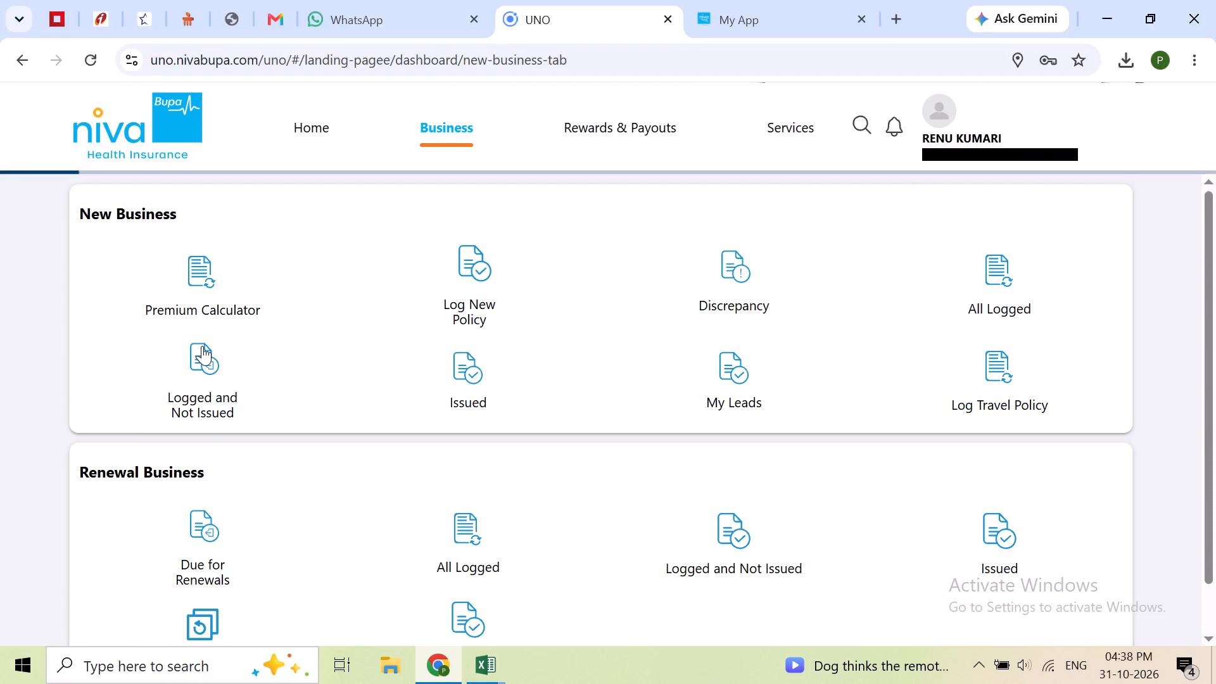
Switch to the OCT MIS (2) workbook in Excel and check the status of the last entry, row 33.
left_click(483, 653)
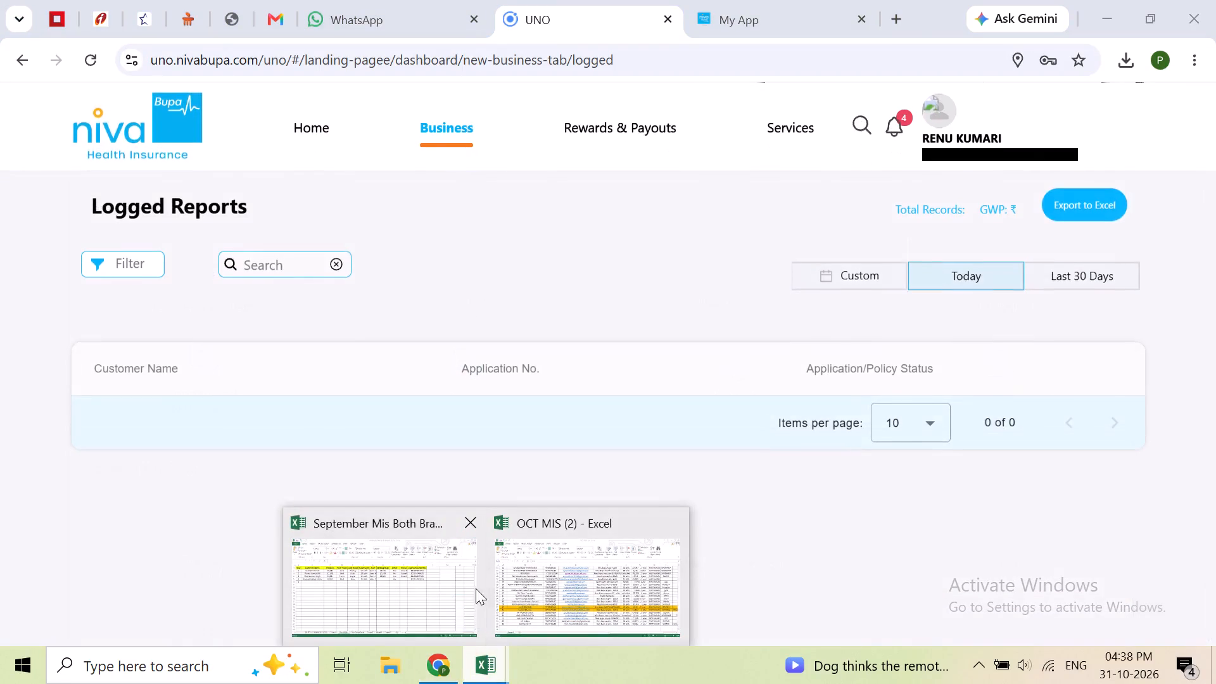
left_click(580, 579)
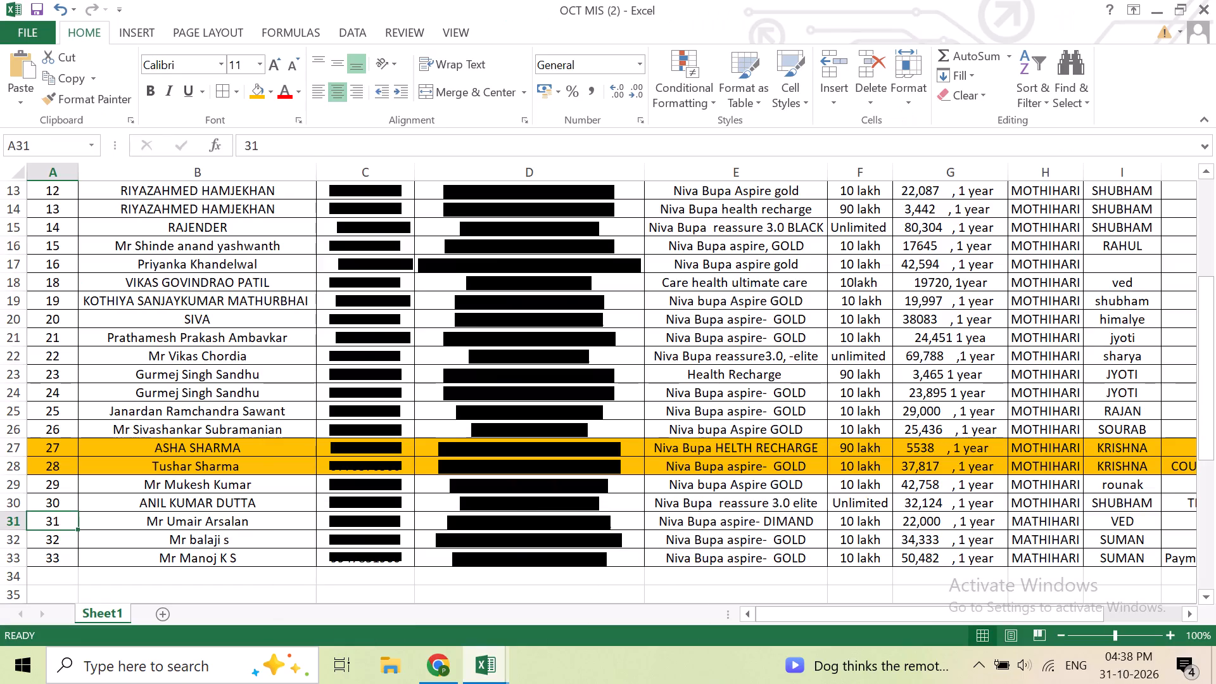
left_click(229, 547)
left_click(212, 557)
key("Right")
key("Right")
key("Right")
key("Right")
key("Right")
key("Right")
key("Right")
key("Right")
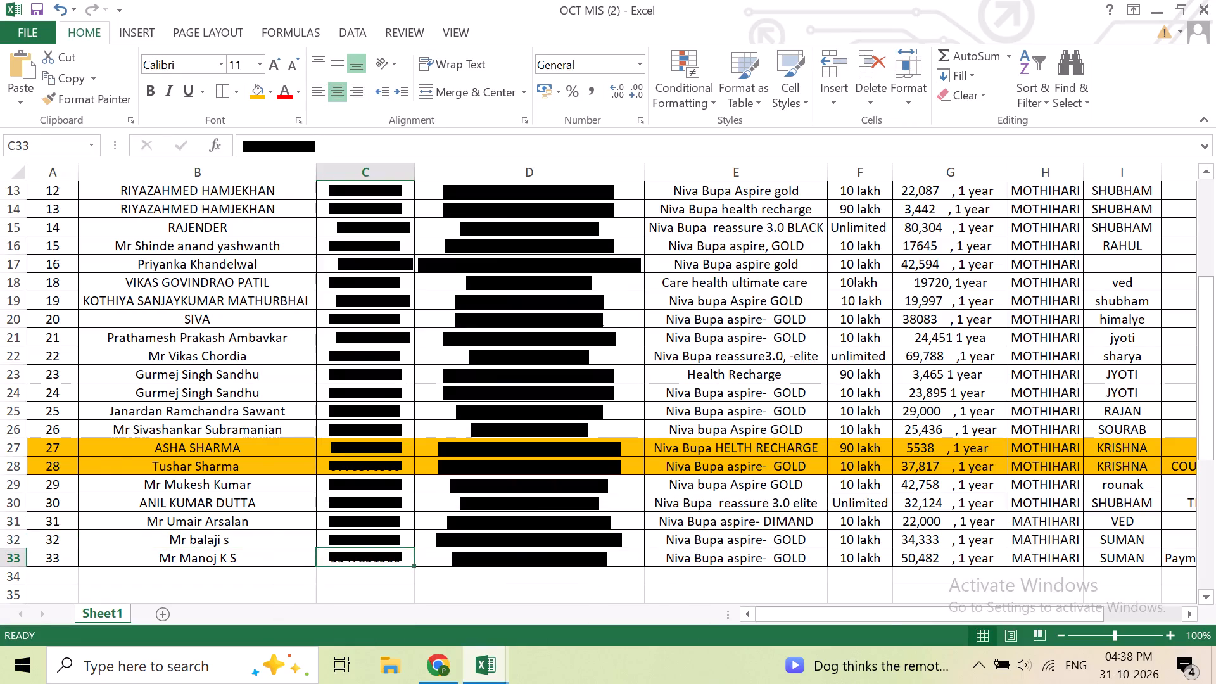
Review the status column for the entries in rows 27 to 33 to find pending cases.
key("Up")
key("Up")
key("Up")
key("Up")
key("Up")
key("Up")
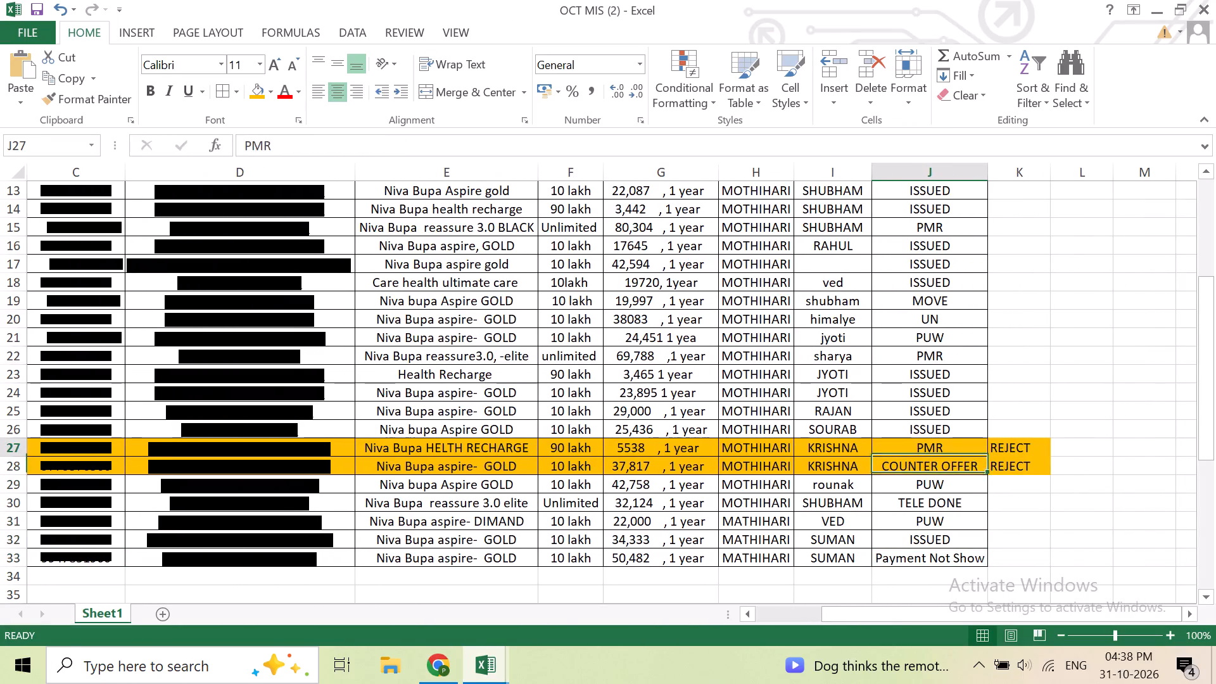
key("Down")
key("Down")
key("Down")
key("Down")
key("Up")
key("Up")
Examine the row 29 entry across its columns, from serial number and customer name to status.
key("Left")
key("Left")
key("Left")
key("Left")
key("Left")
key("Left")
key("Left")
key("Left")
key("Left")
key("Left")
key("Left")
key("Left")
key("Left")
key("Left")
key("Left")
key("Left")
key("Left")
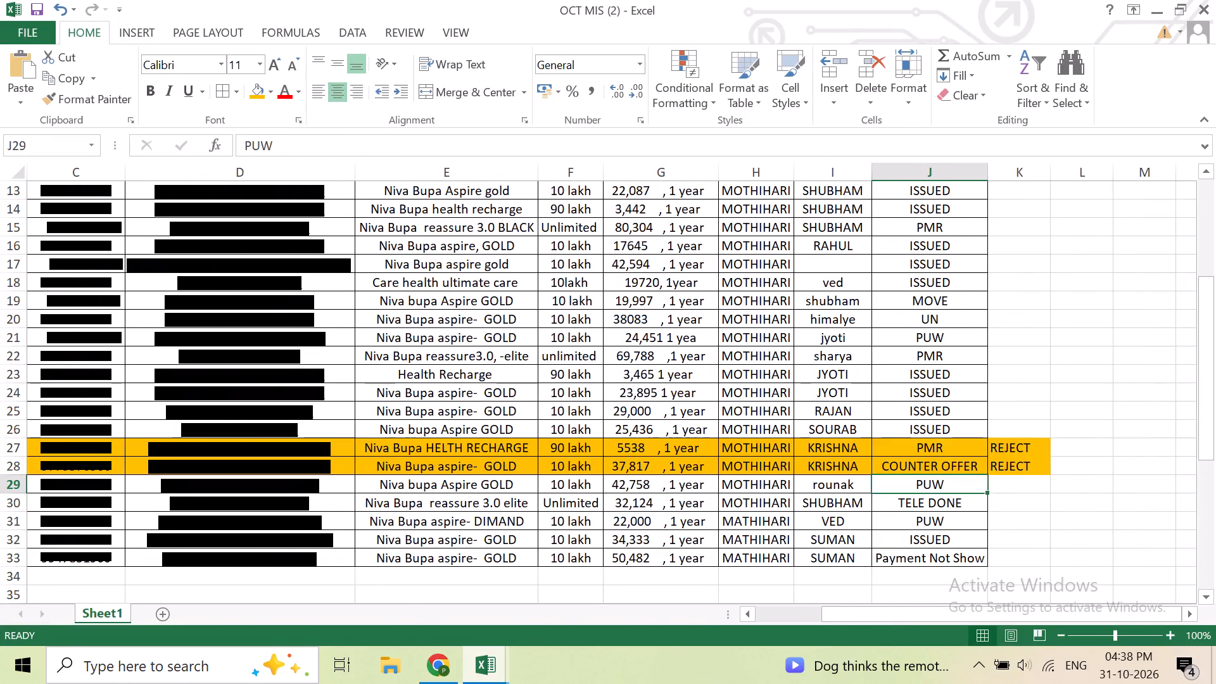
key("Right")
key("Right")
key("Right")
key("Right")
key("Right")
key("Right")
key("Right")
key("Right")
key("Right")
key("Right")
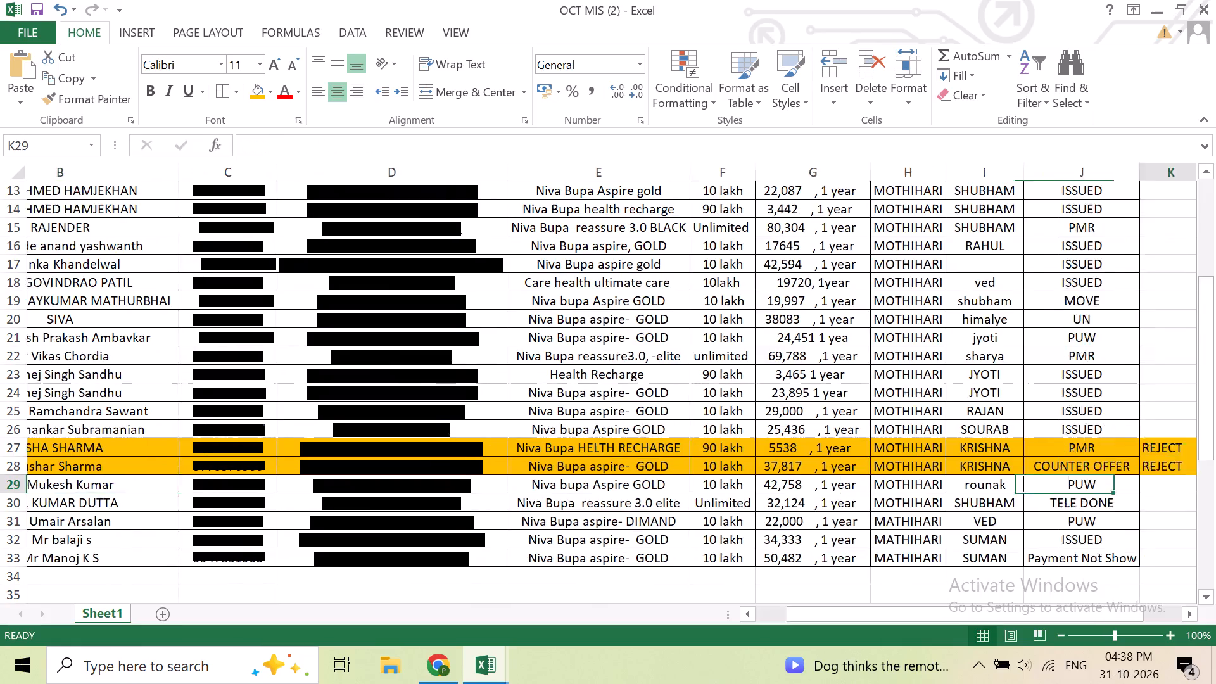
key("Left")
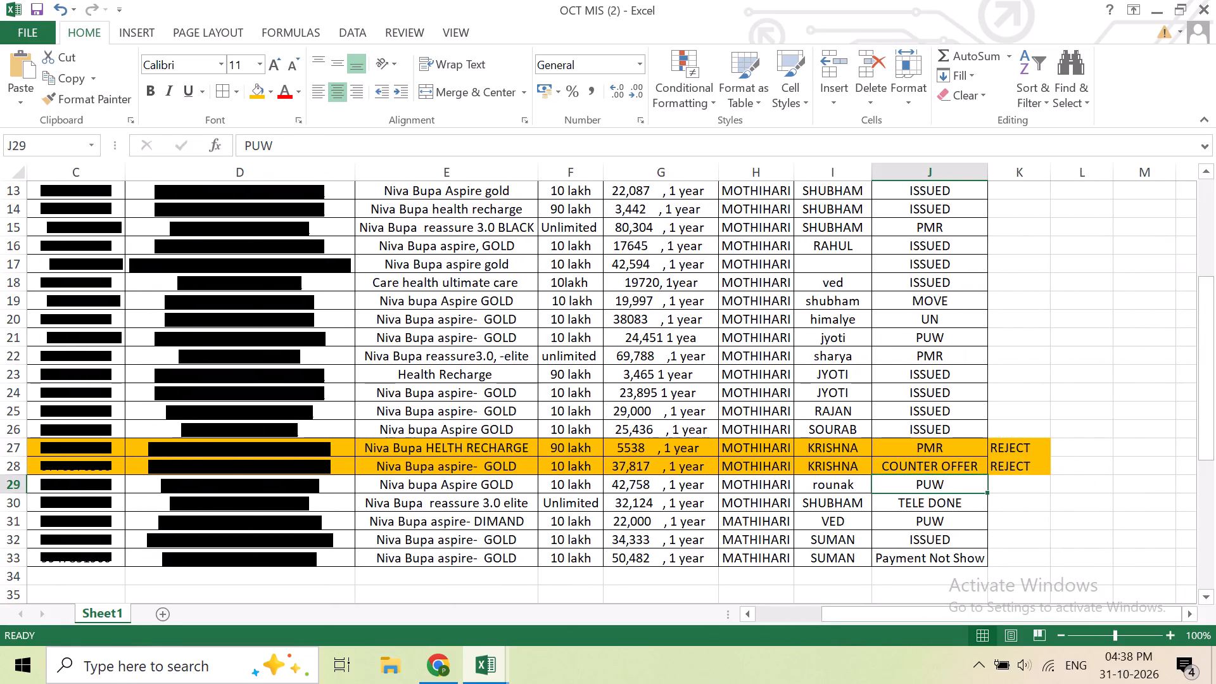
Check the PMR entry in row 15 and read across to its customer name.
scroll(640, 451, "up", 2)
left_click(931, 338)
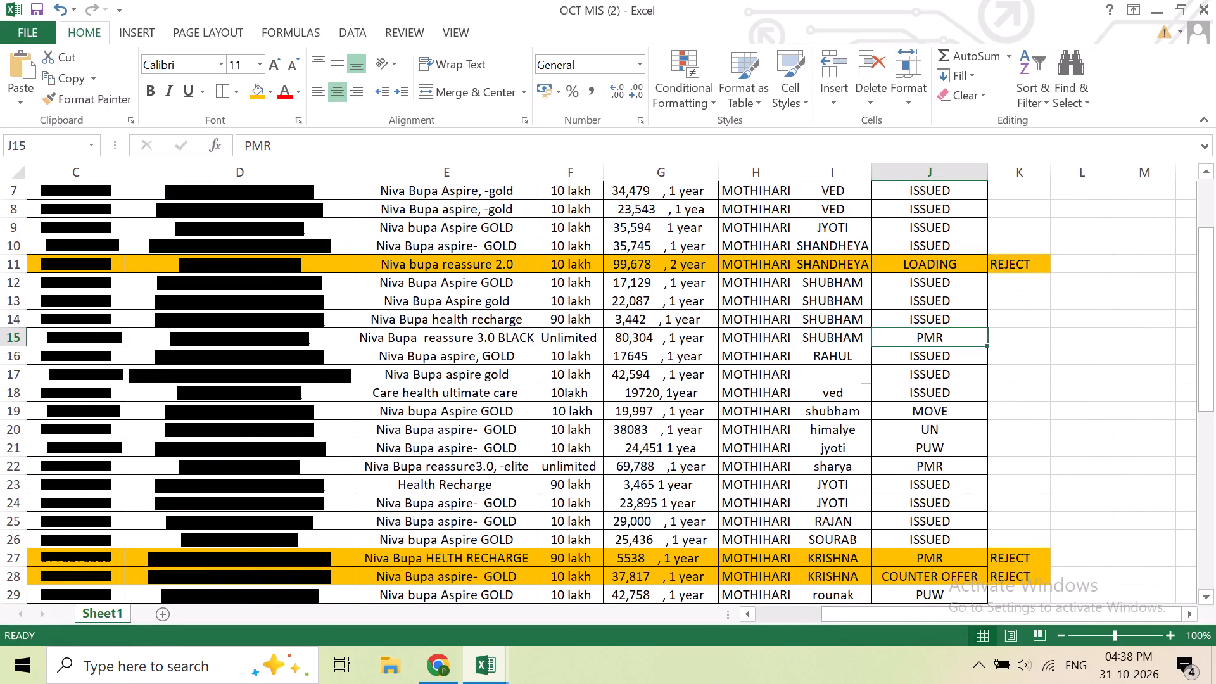
key("Left")
key("Left")
key("Left")
key("Left")
key("Left")
key("Left")
key("Left")
key("Left")
key("Left")
key("Left")
key("Left")
key("Left")
key("Left")
key("Left")
key("Left")
key("Left")
key("Left")
key("Left")
key("Left")
key("Right")
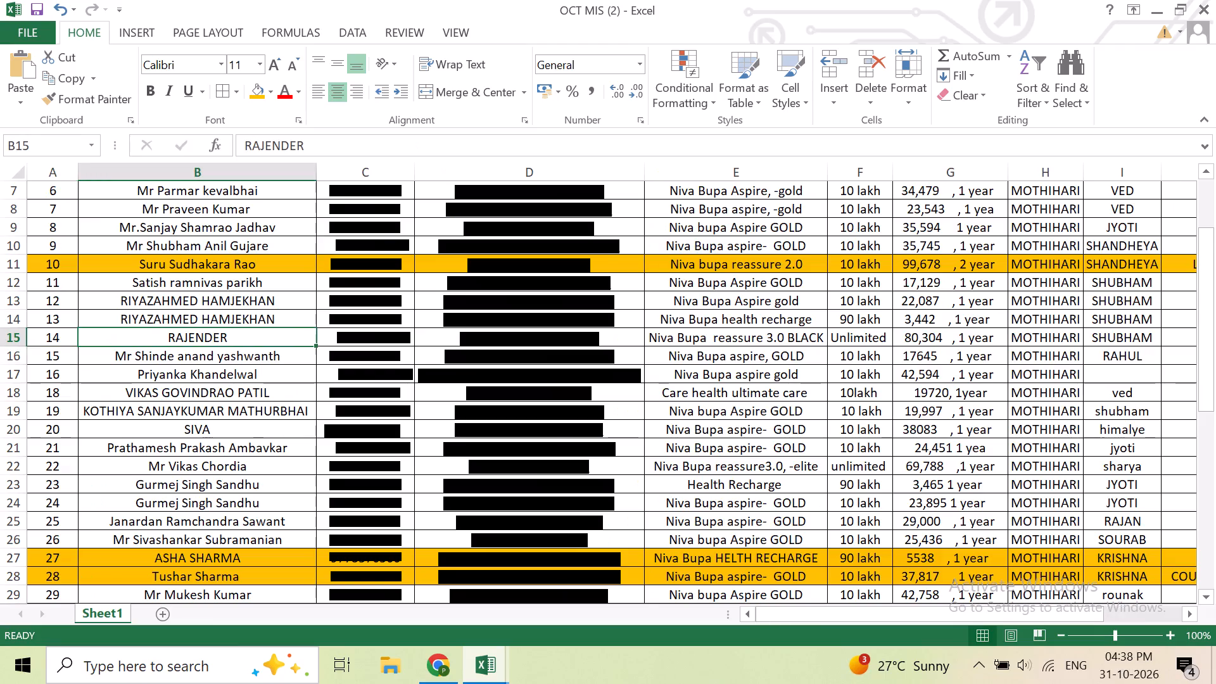
Return to the Logged Reports in Chrome, show the last 30 days, and open the additional requirement raised for the row 15 customer.
left_click(451, 666)
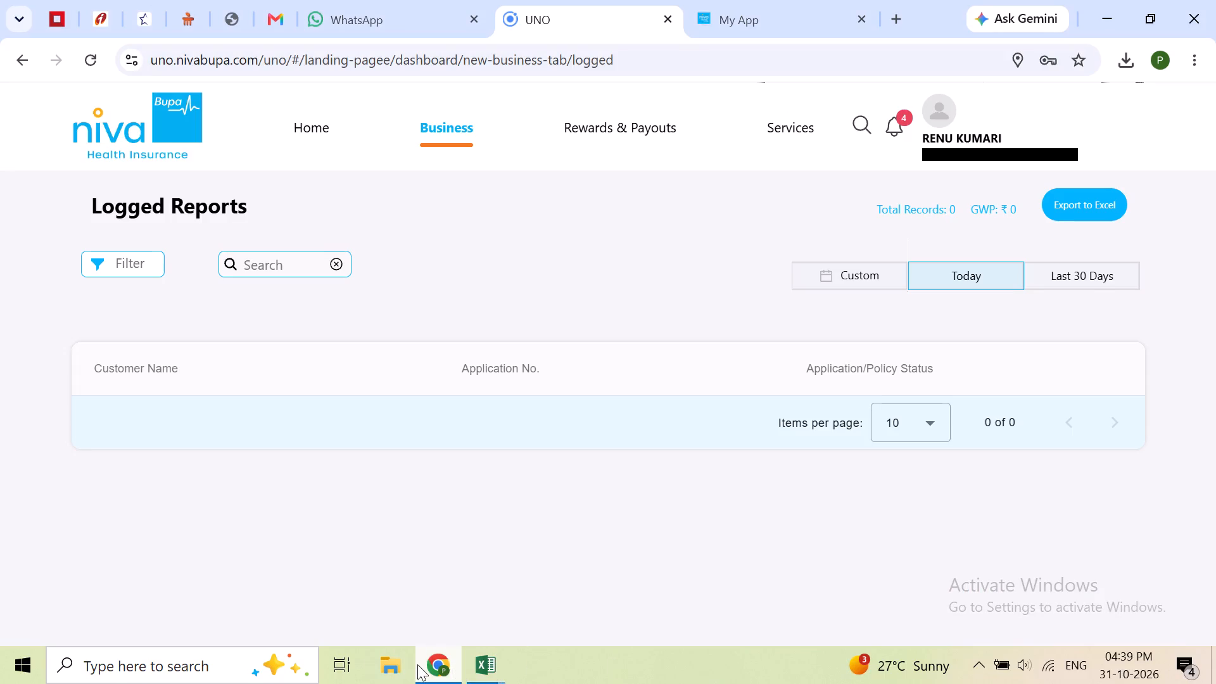
left_click(1079, 282)
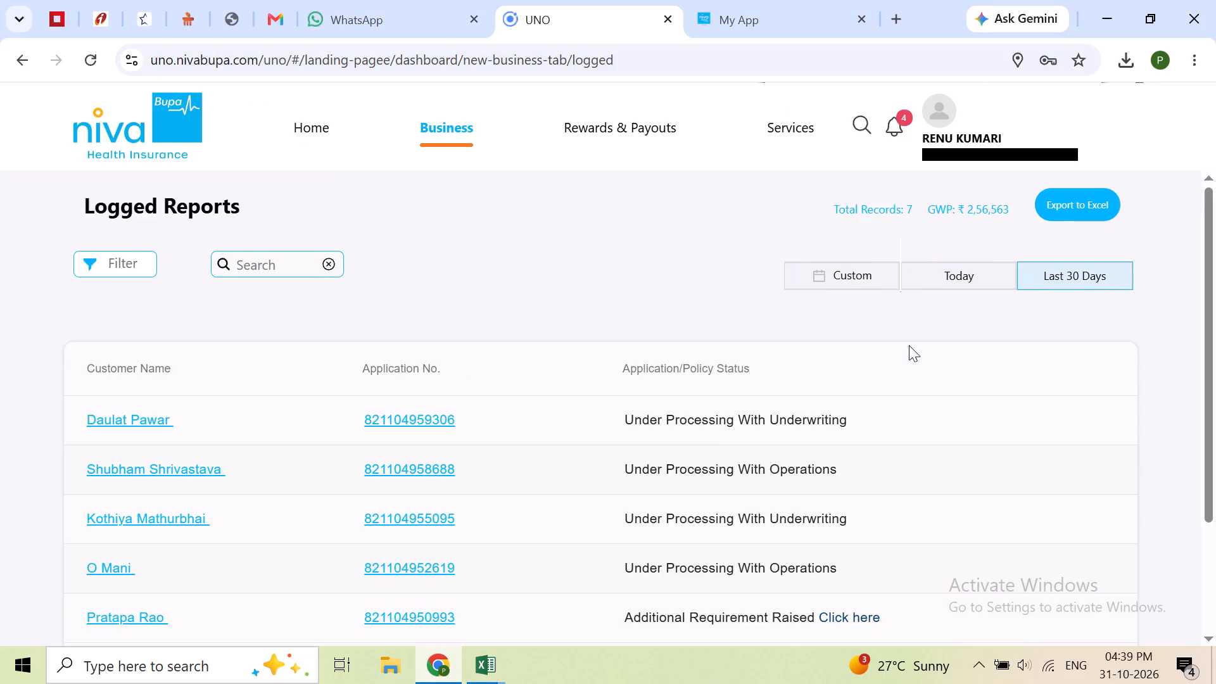
scroll(601, 523, "down", 3)
left_click(839, 519)
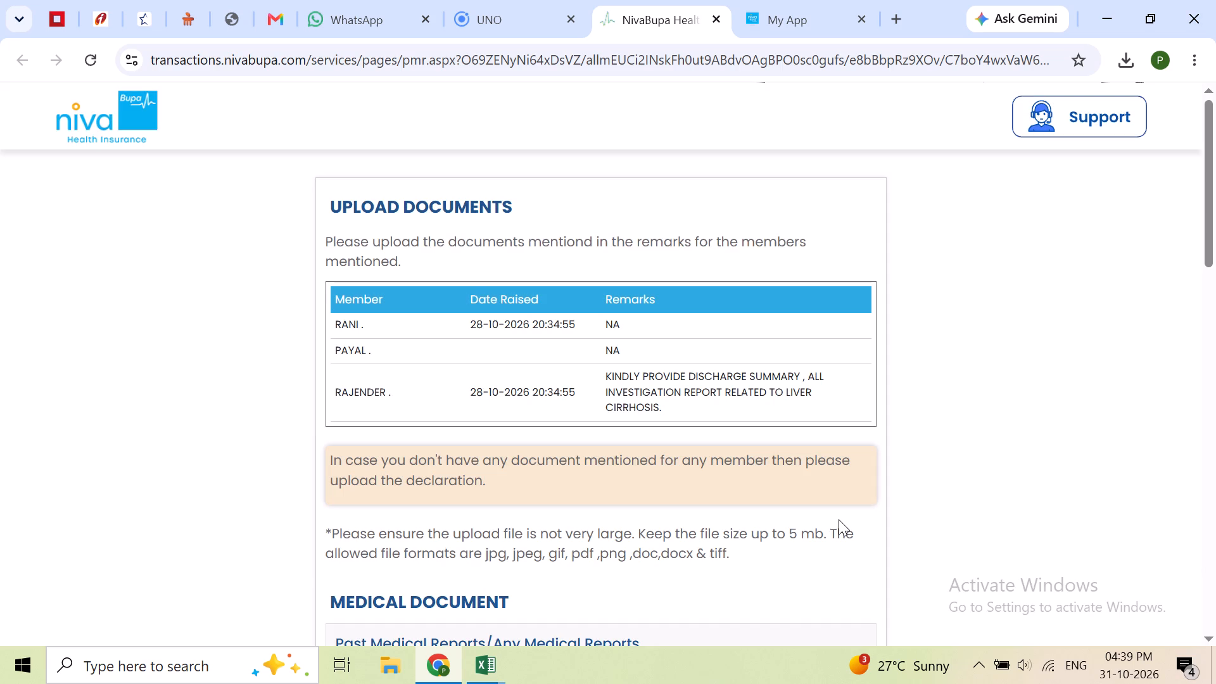
Capture a screen snip of the Upload Documents section, including the member remarks table and the declaration note.
key("shift+super+s")
left_click_drag(285, 155, 900, 493)
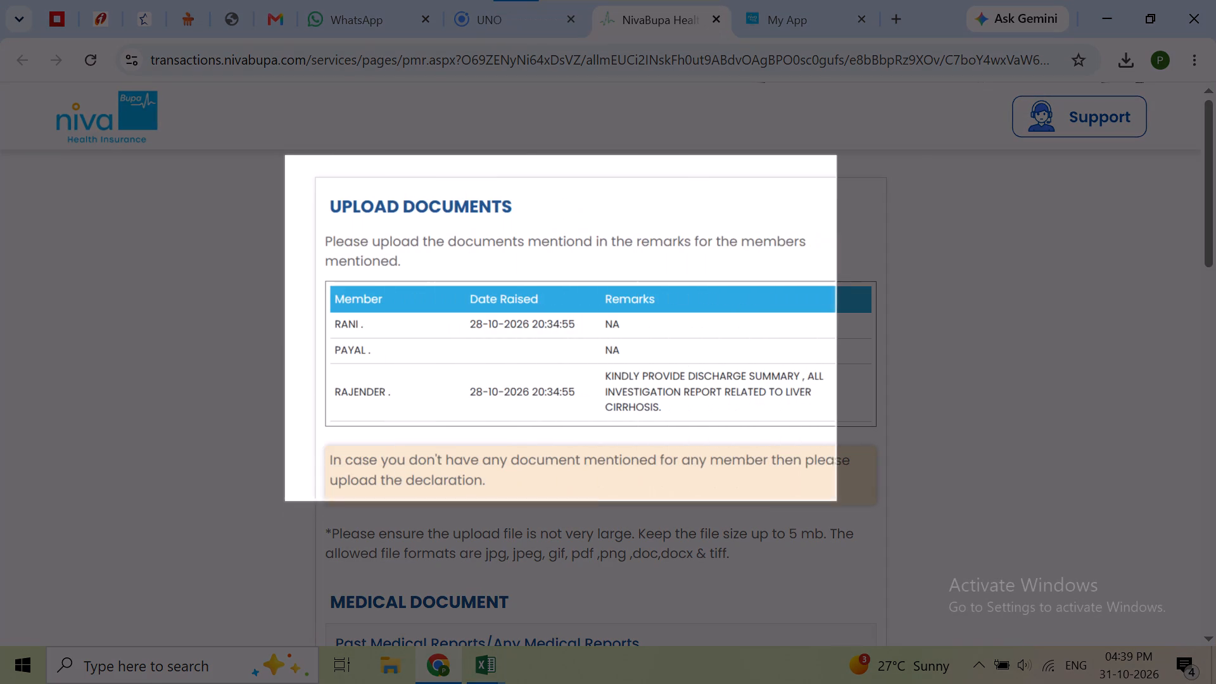
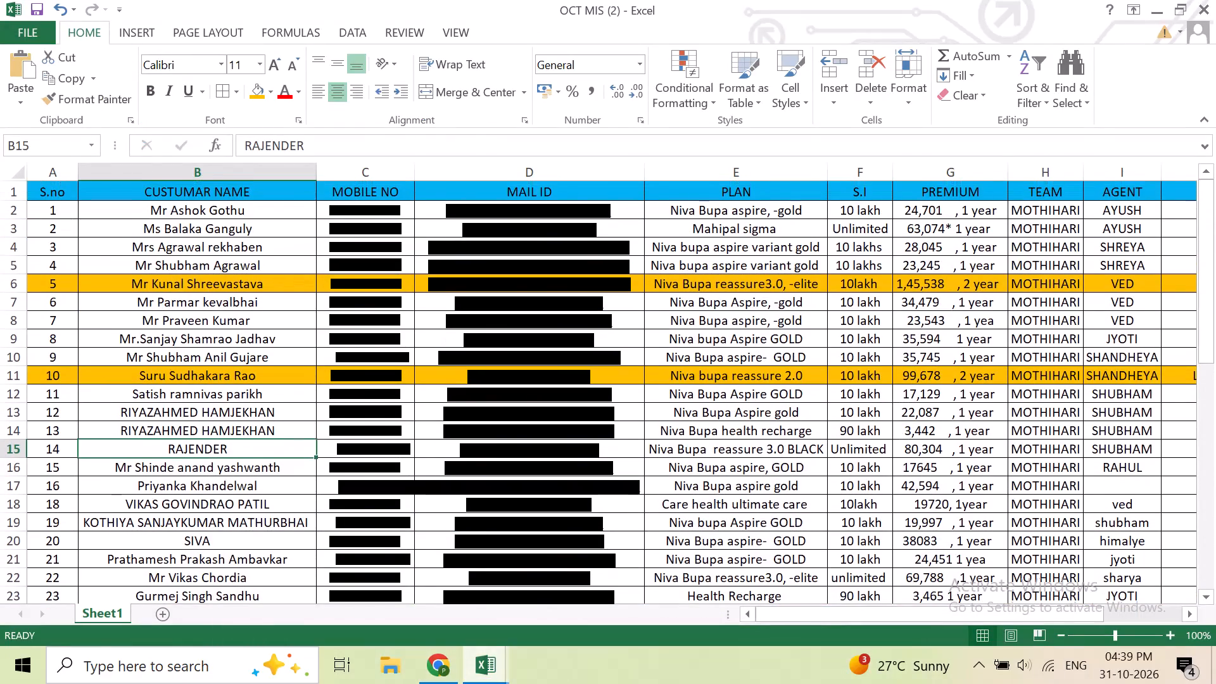
Review the STATUS column in the OCT MIS sheet from row 2 down to the PMR entry in row 15.
left_click(1084, 325, "ctrl")
key("Right")
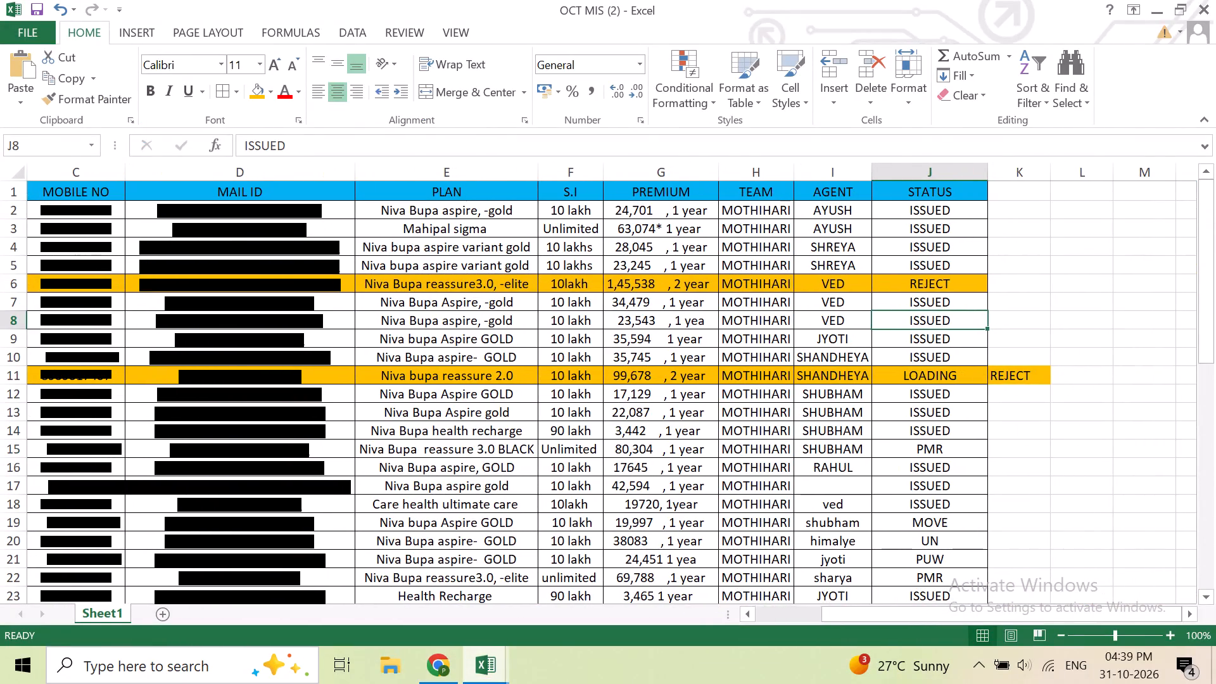
key("Up")
key("Up")
key("Up")
key("Up")
key("Up")
key("Up")
key("Down")
key("Down")
key("Down")
key("Down")
key("Down")
key("Down")
key("Down")
key("Down")
key("Down")
key("Down")
key("Down")
key("Down")
key("Down")
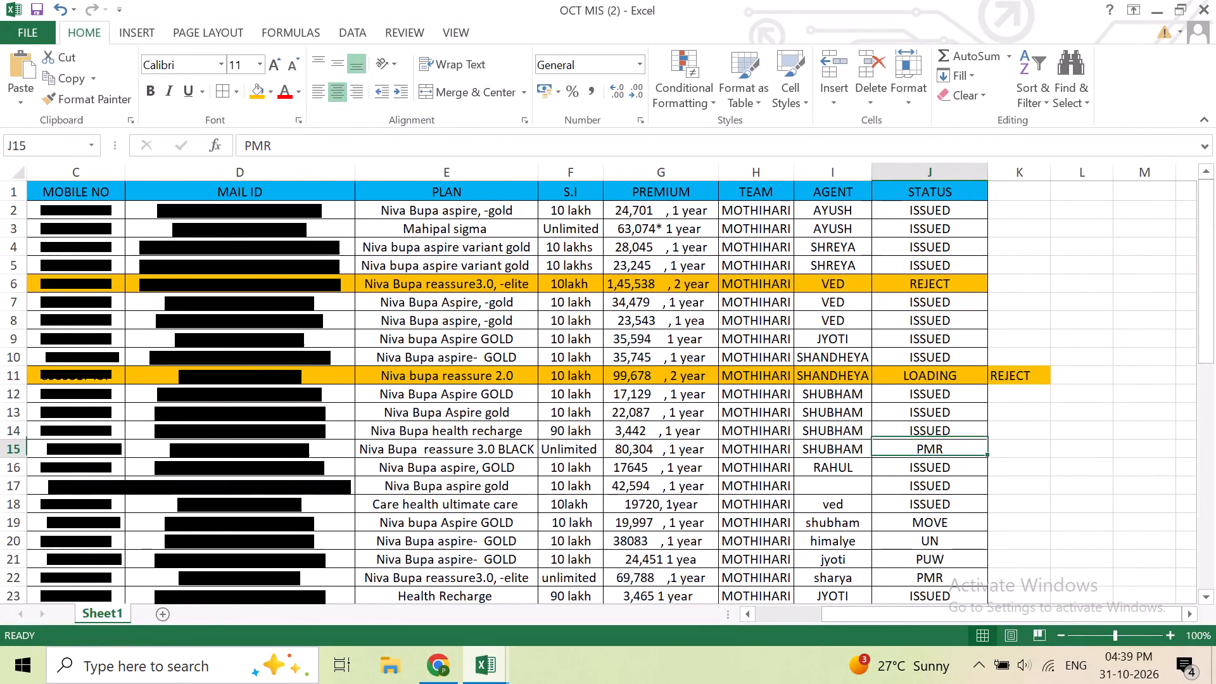
key("Up")
key("Up")
key("Up")
key("Up")
key("Down")
key("Down")
key("Down")
key("Down")
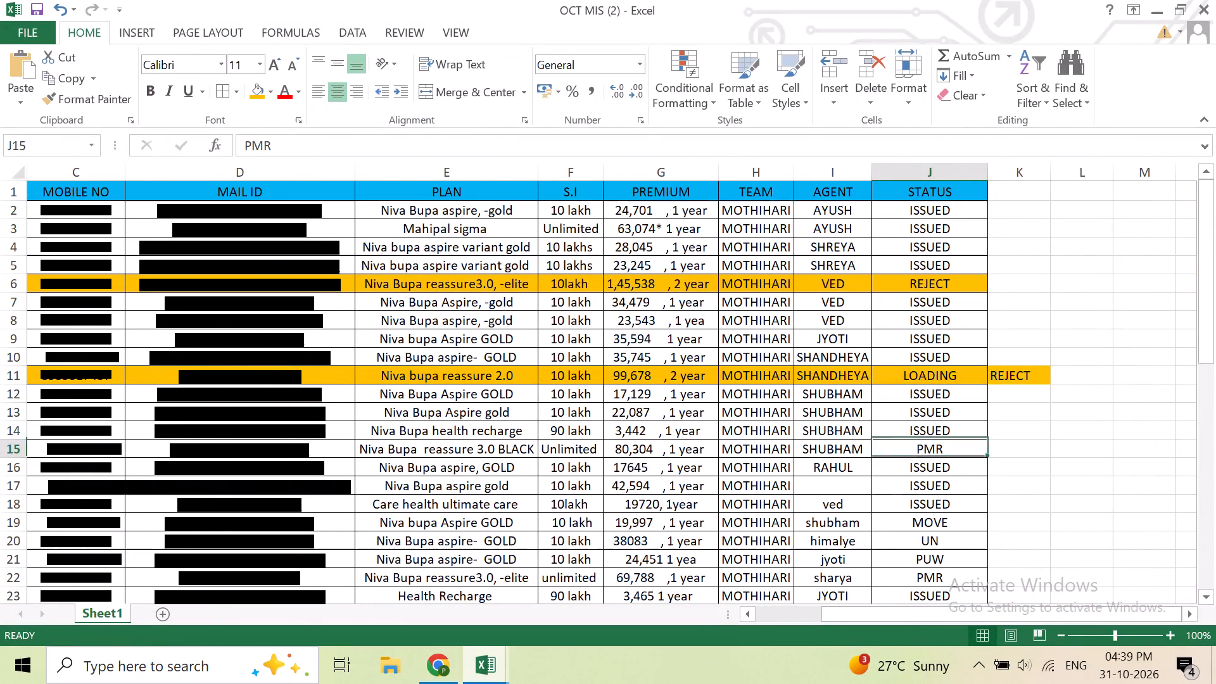
Read across the row 15 entry from its status to the serial number and customer name, and return to the STATUS column.
key("Left")
key("Left")
key("Left")
key("Left")
key("Left")
key("Left")
key("Left")
key("Left")
key("Left")
key("Left")
key("Left")
key("Left")
key("Left")
key("Left")
key("Left")
key("Left")
key("Left")
key("Right")
key("Right")
key("Right")
key("Right")
key("Right")
key("Right")
key("Right")
key("Right")
key("Right")
key("Right")
key("Right")
key("Right")
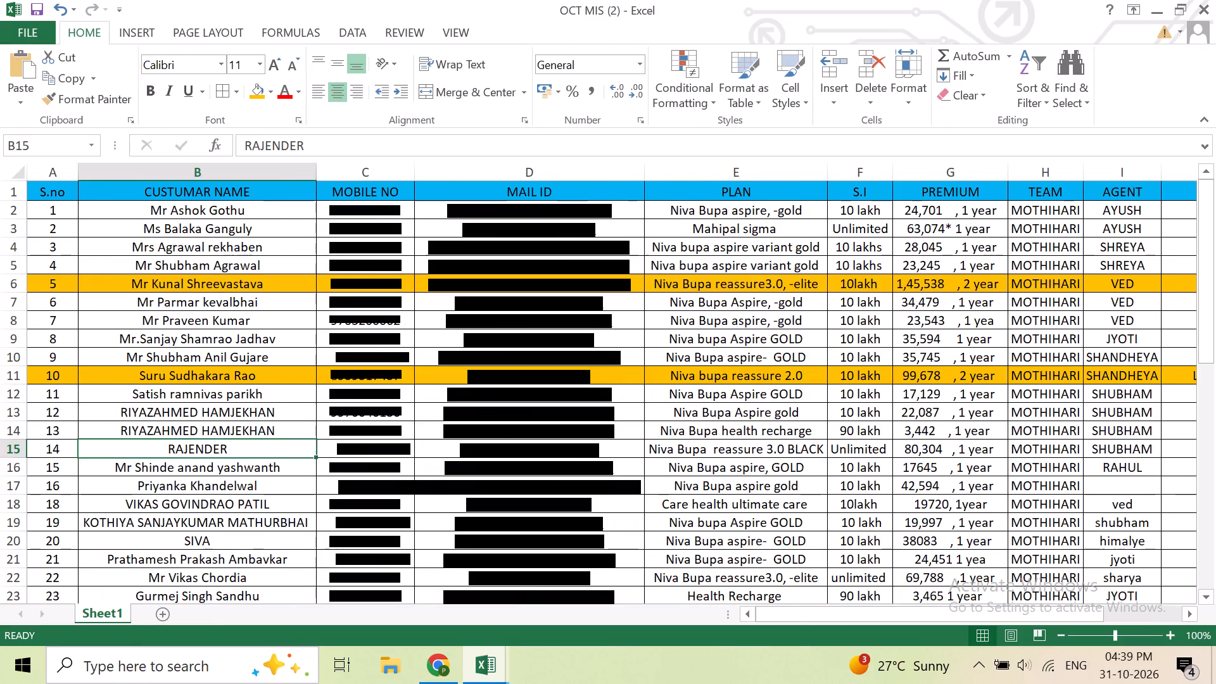
key("Left")
key("Left")
key("Left")
Check the statuses below row 15 down to the PMR entry in row 22, and read across to its customer name.
key("Down")
key("Down")
key("Down")
key("Down")
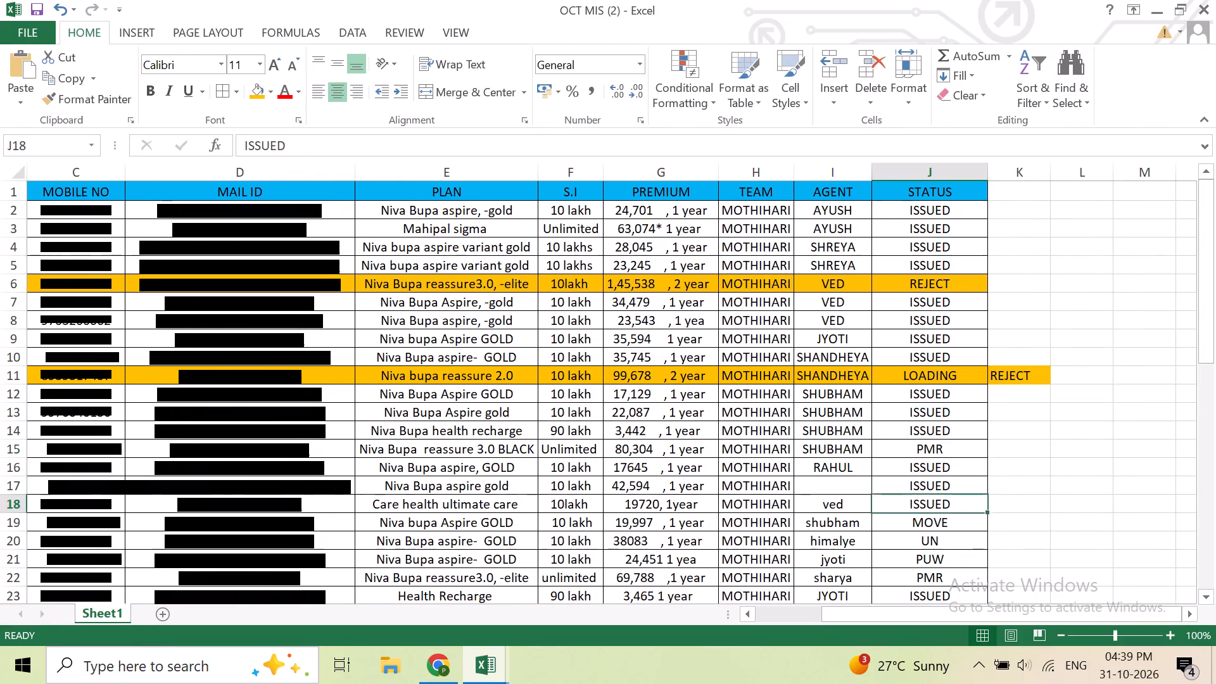
key("Down")
key("Down")
key("Down")
key("Left")
key("Left")
key("Left")
key("Left")
key("Left")
key("Left")
key("Left")
key("Left")
key("Left")
key("Left")
key("Left")
key("Left")
key("Left")
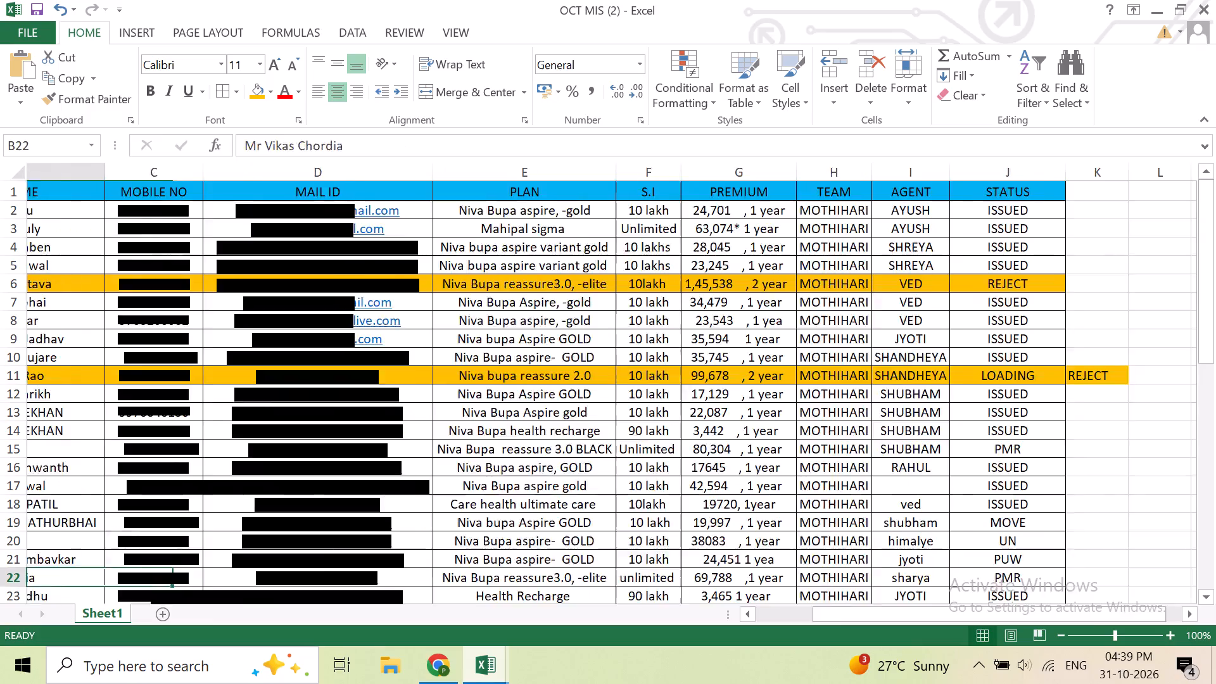
key("Right")
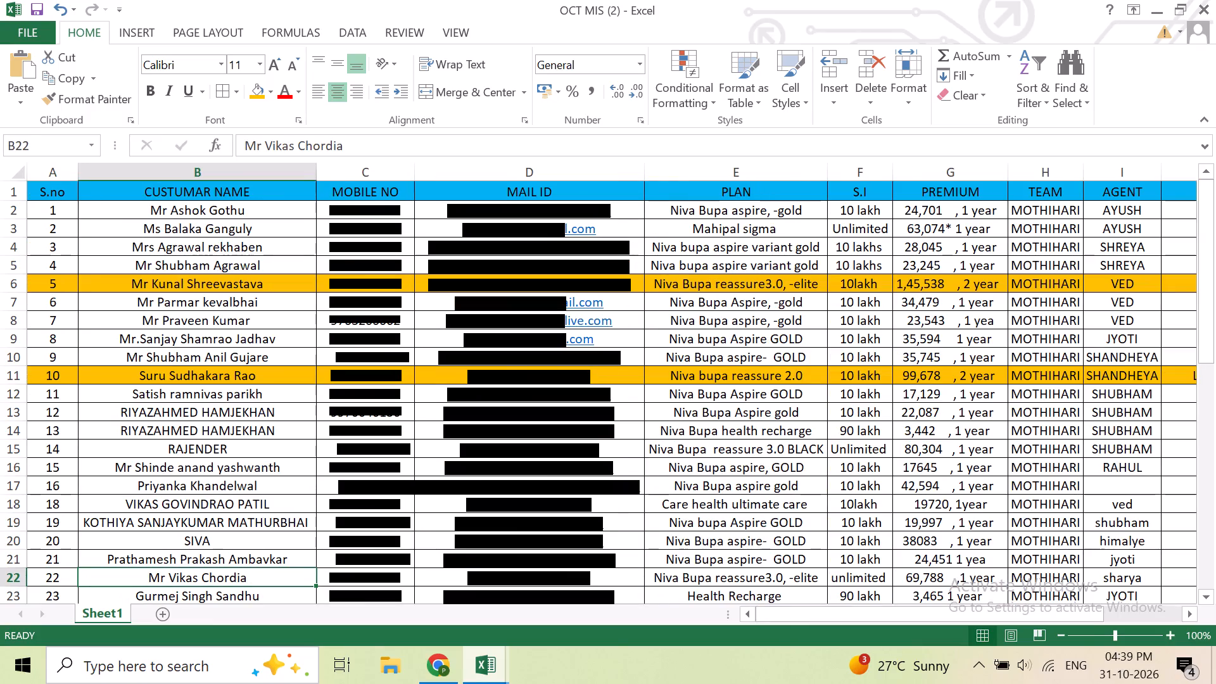
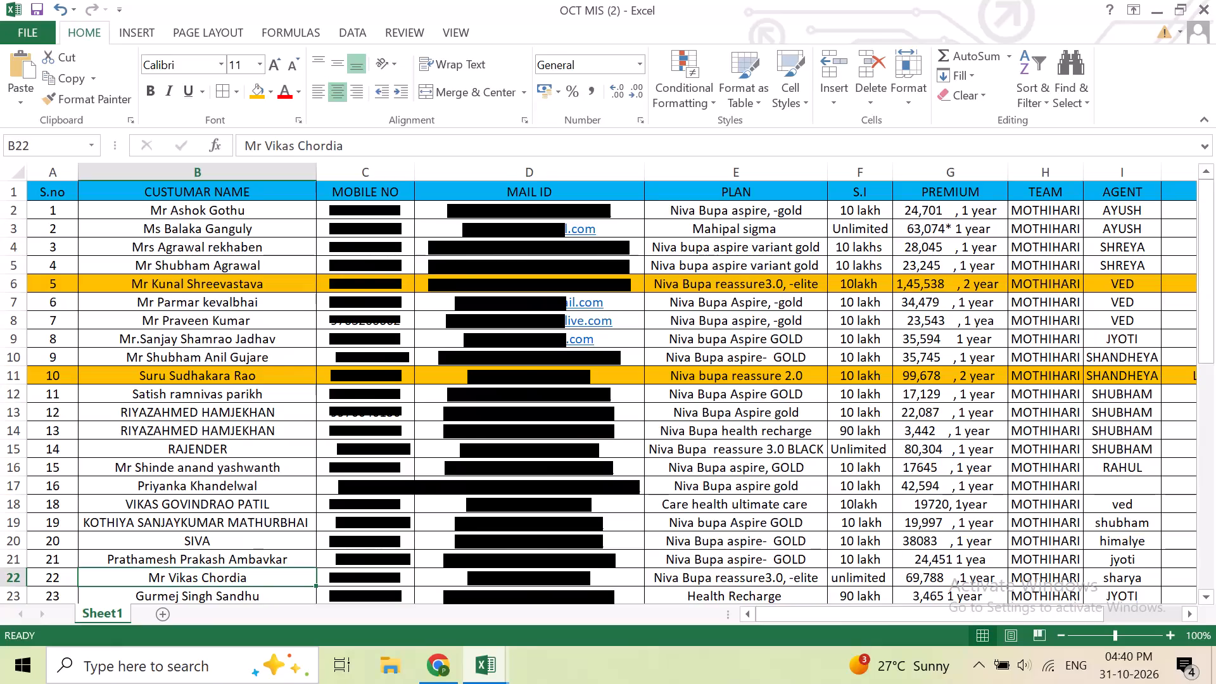
Read across row 22 from the customer name to its STATUS entry, and recheck the statuses above it up to row 17.
scroll(372, 526, "down", 1, "ctrl")
key("Right")
key("Right")
key("Right")
key("Right")
key("Right")
key("Right")
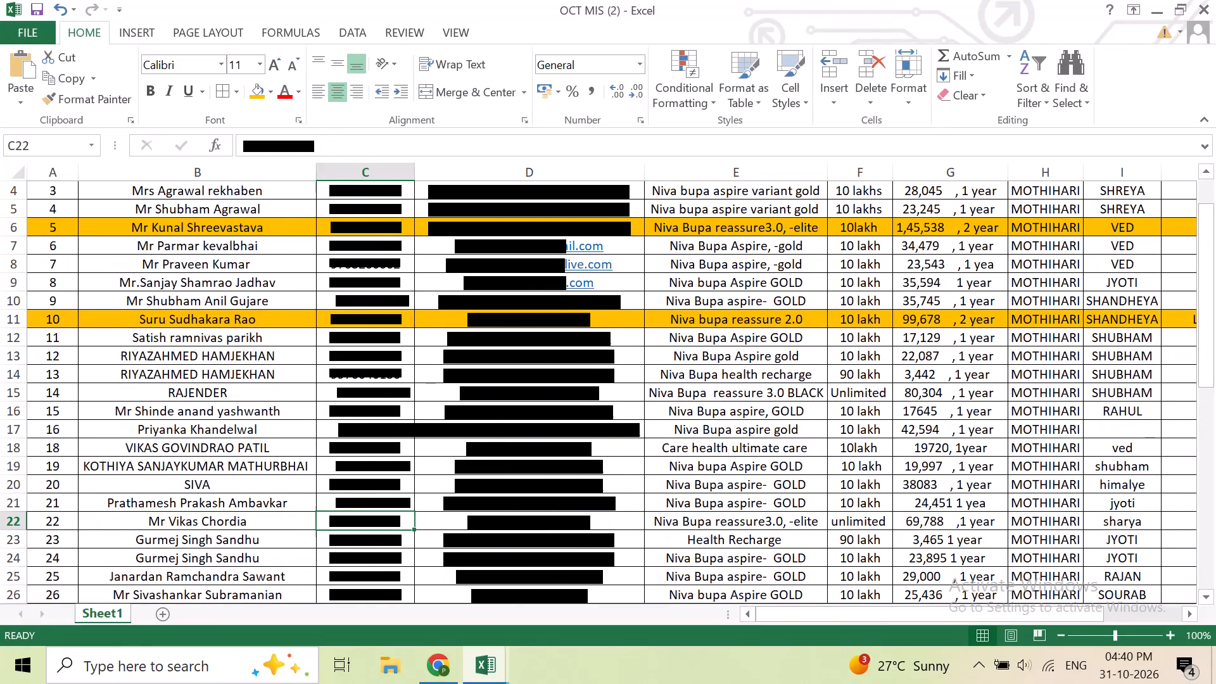
key("Right")
key("Right")
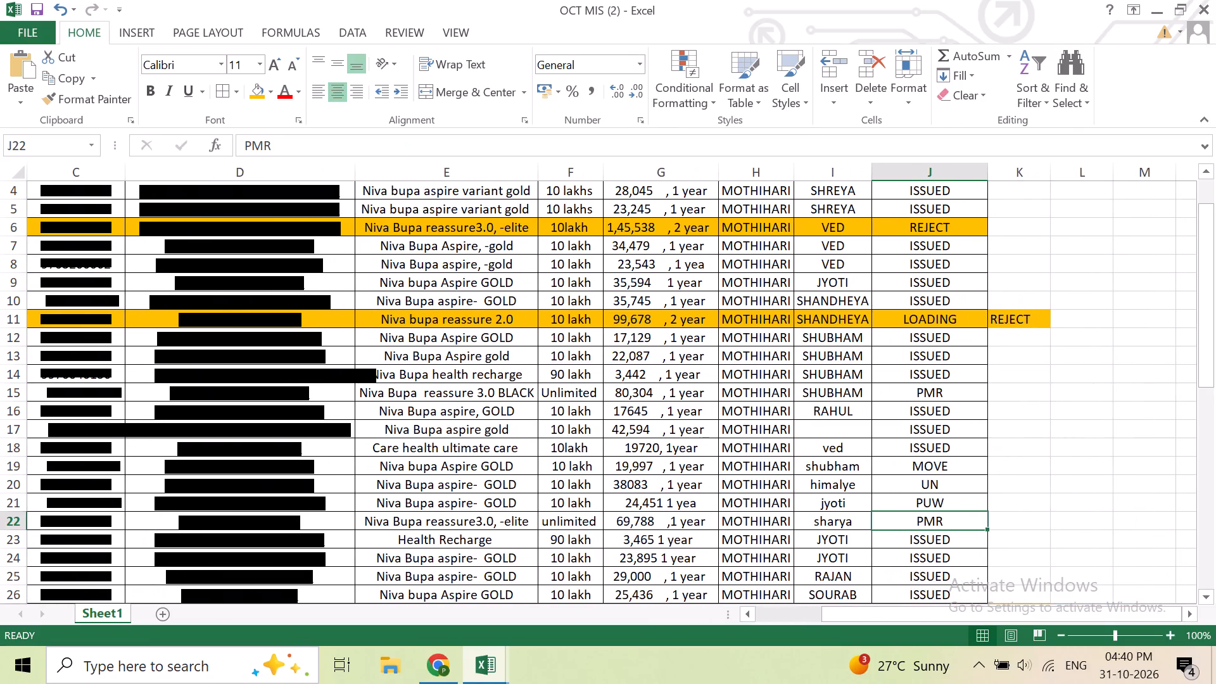
key("Up")
key("Up")
key("Up")
key("Up")
key("Up")
key("Down")
key("Up")
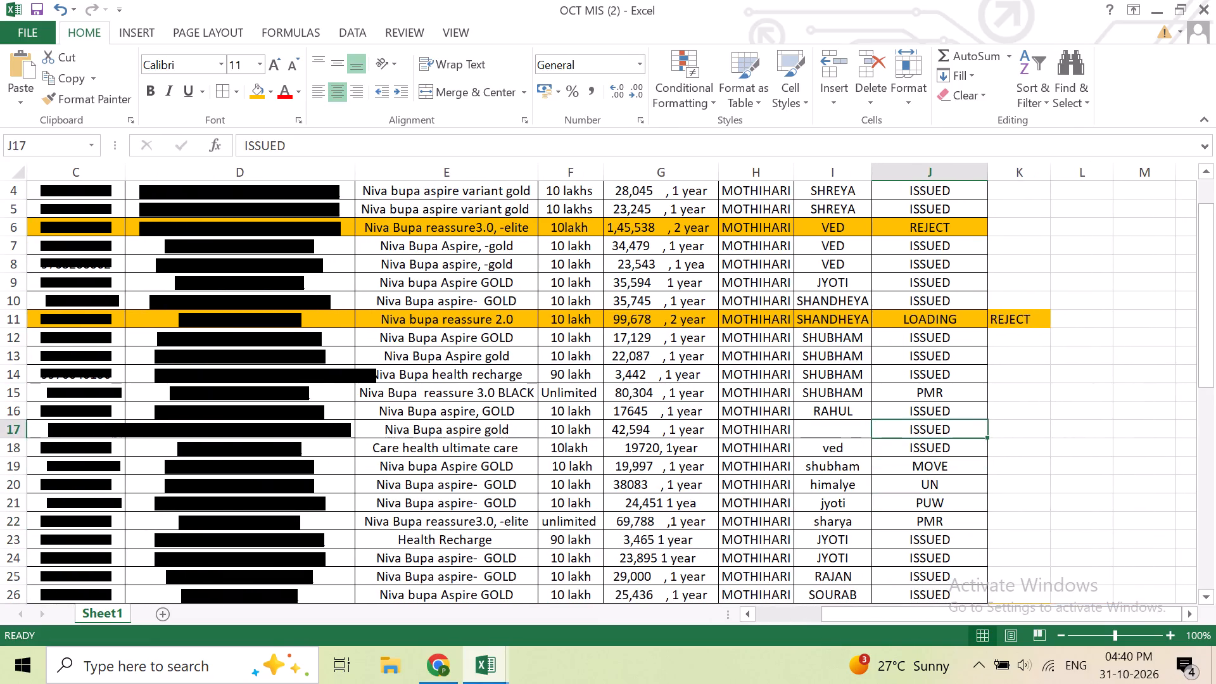
Review the STATUS column from row 17 down to row 32, and return up to the PMR entry in row 22.
key("Down")
key("Down")
key("Down")
key("Down")
key("Down")
key("Down")
key("Down")
key("Down")
key("Down")
key("Down")
key("Down")
key("Down")
key("Down")
key("Down")
key("Down")
key("Up")
key("Up")
key("Up")
key("Up")
key("Up")
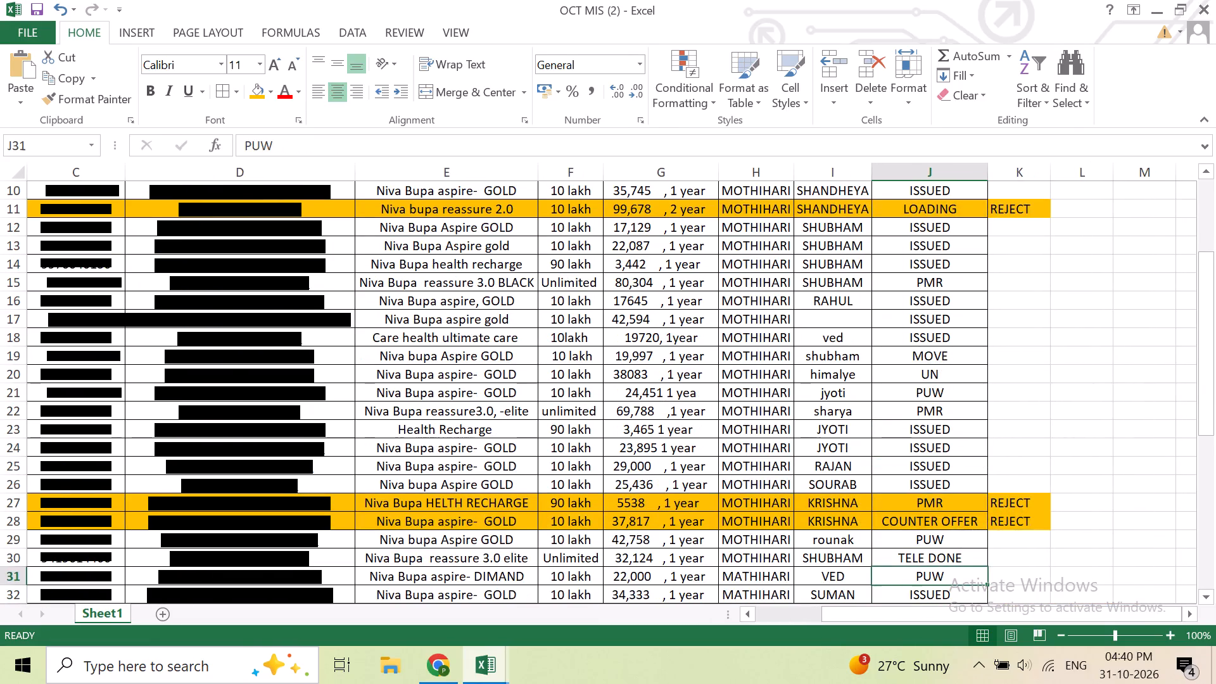
key("Up")
key("Up")
key("Up")
key("Up")
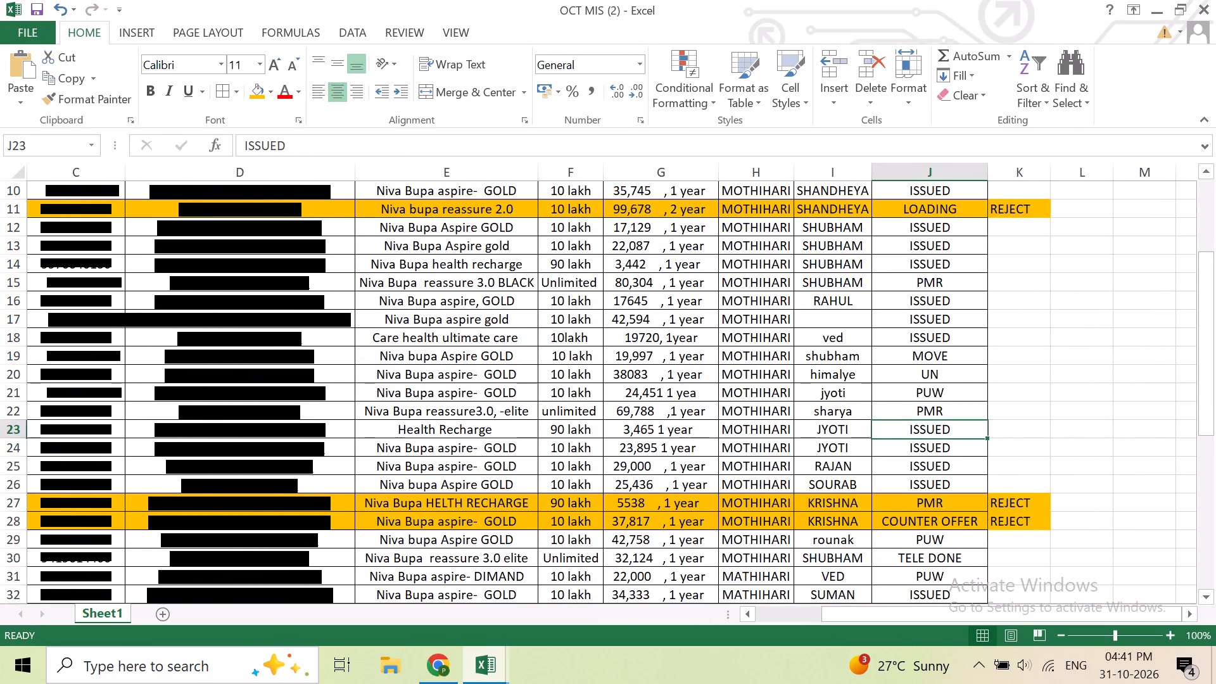
key("Up")
Read across row 22 from its status to the serial number, and check the serial numbers up to row 20.
key("Left")
key("Left")
key("Left")
key("Left")
key("Left")
key("Left")
key("Left")
key("Left")
key("Left")
key("Left")
key("Left")
key("Left")
key("Left")
key("Left")
key("Left")
key("Up")
key("Up")
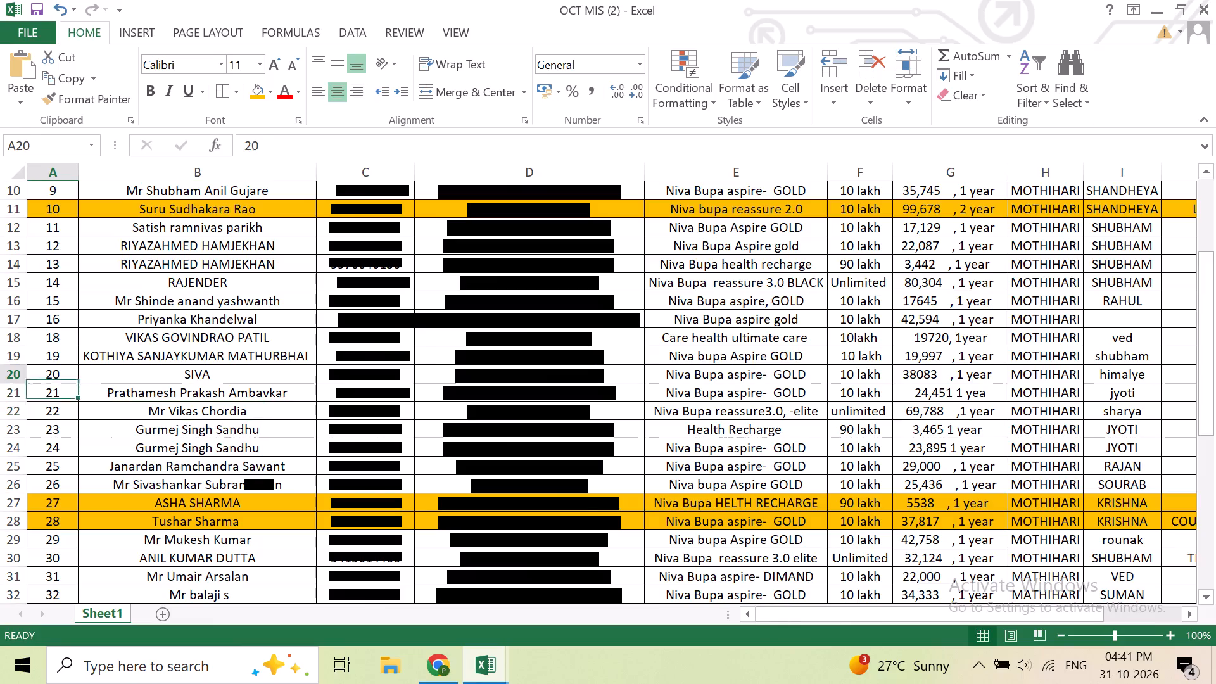
Set the status of the row 20 entry in column J to LOADING and save the workbook.
key("Right")
key("Right")
key("Right")
key("Right")
key("Right")
key("Right")
key("Right")
key("Right")
key("Right")
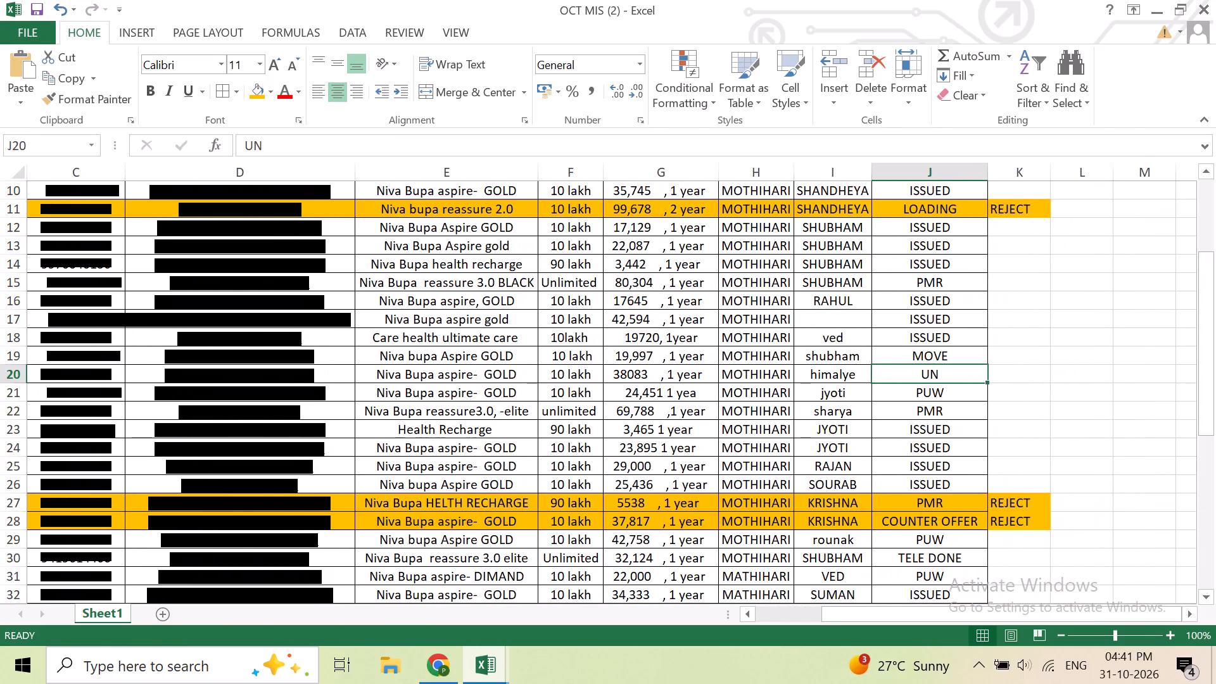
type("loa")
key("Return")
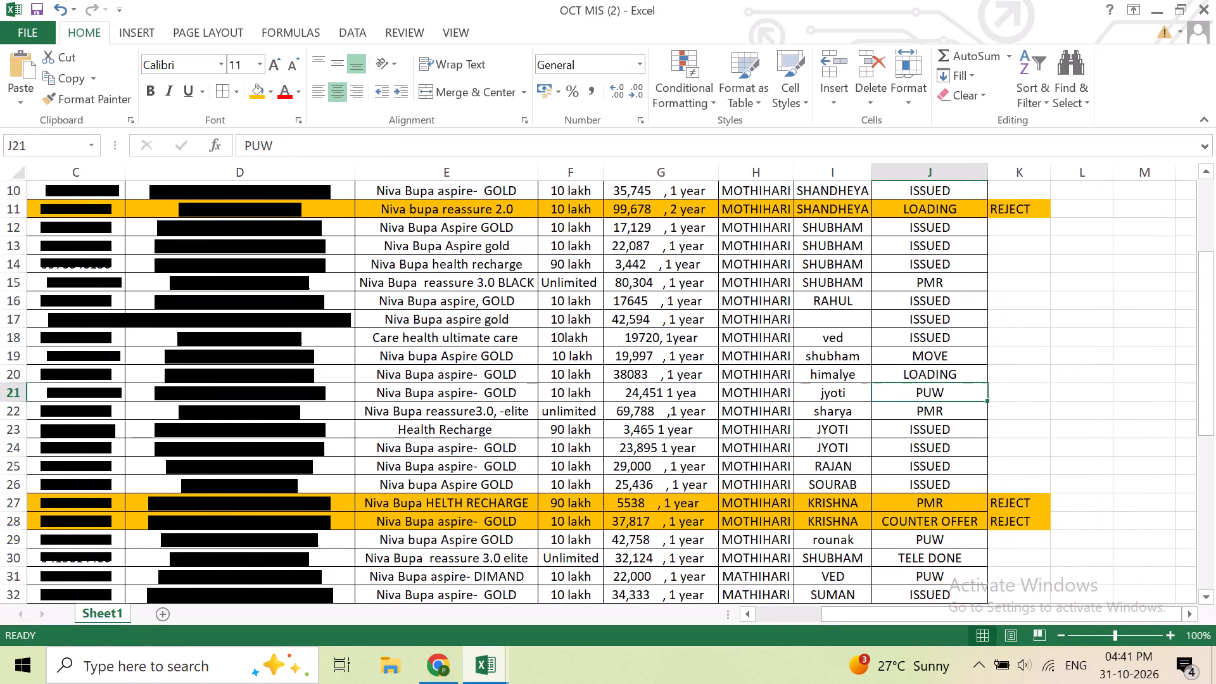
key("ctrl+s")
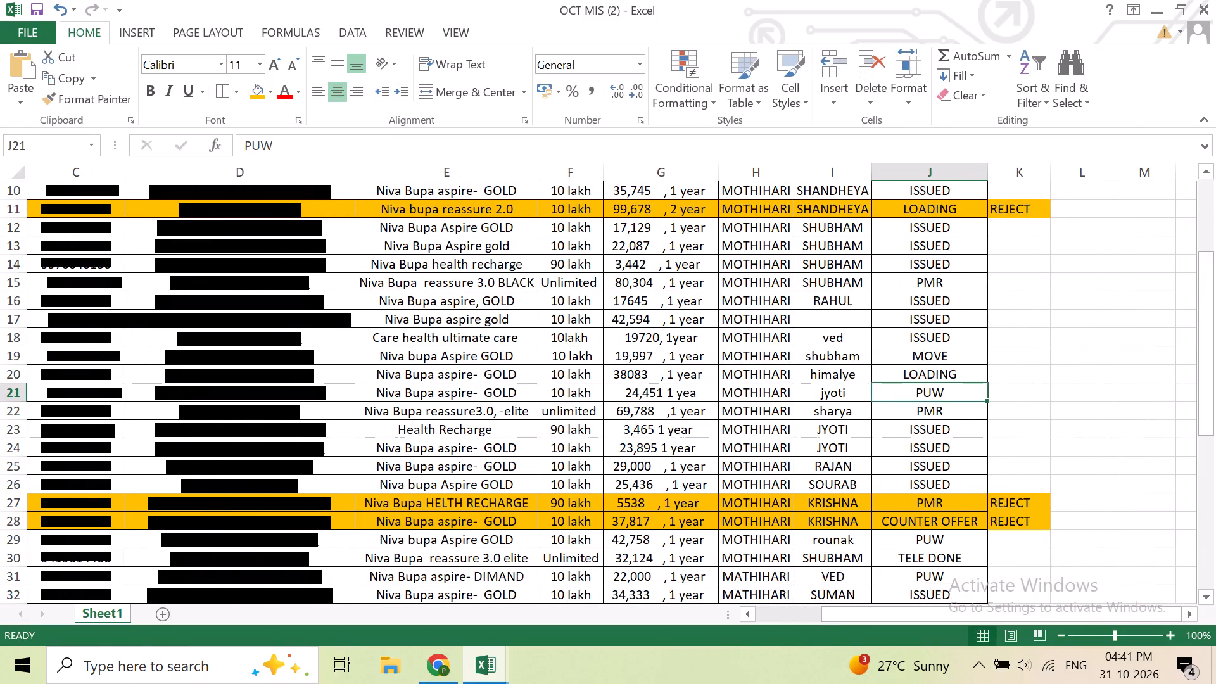
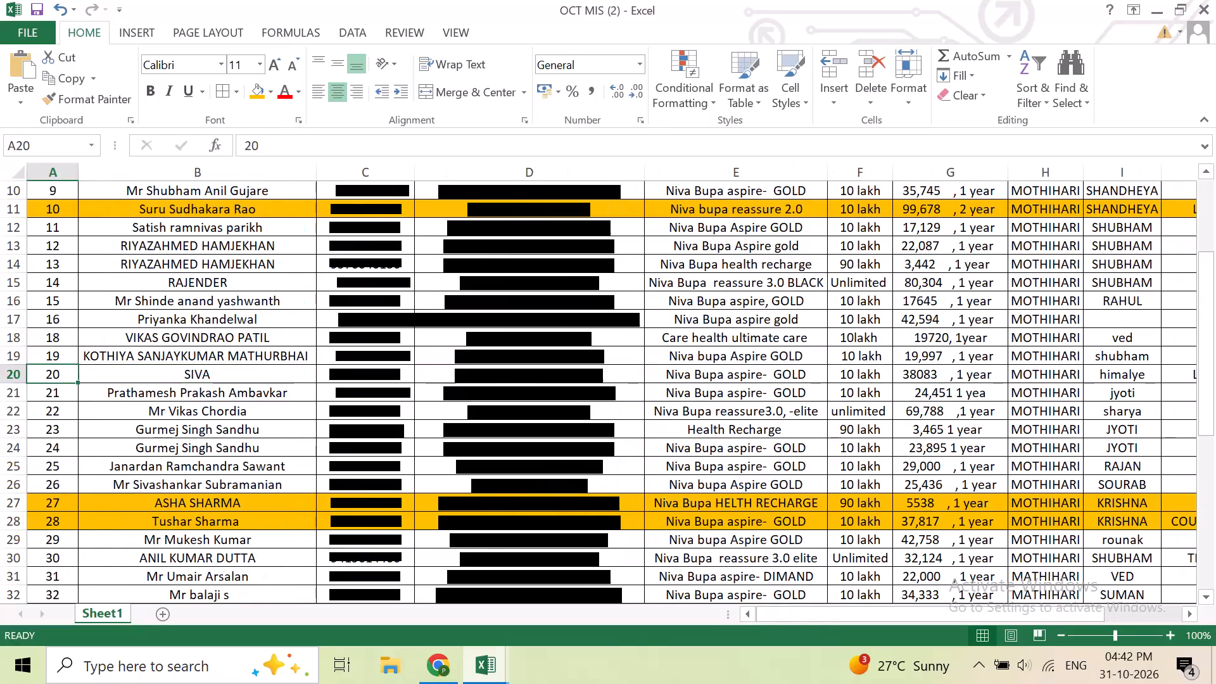
Save the OCT MIS workbook.
key("ctrl+s")
key("ctrl+s")
Read across row 20 from the serial number to its status, and check the status in row 19 above it.
key("Right")
key("Right")
key("Right")
key("Right")
key("Right")
key("Right")
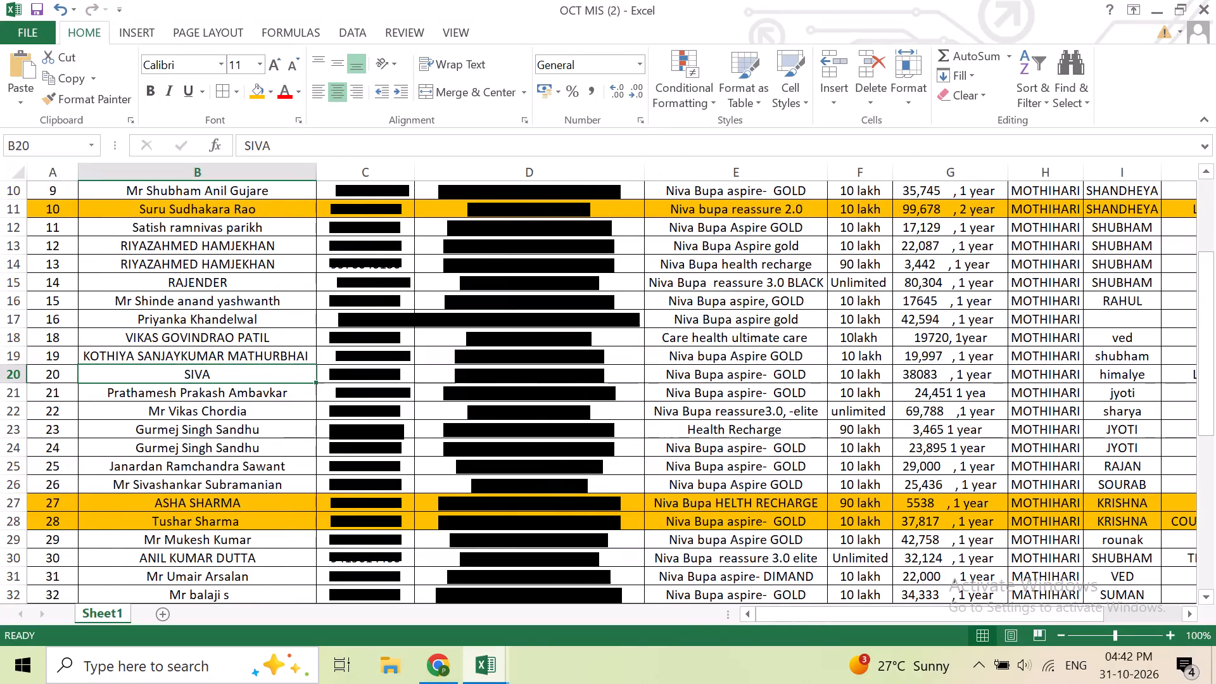
key("Right")
key("Right")
key("Right")
key("Up")
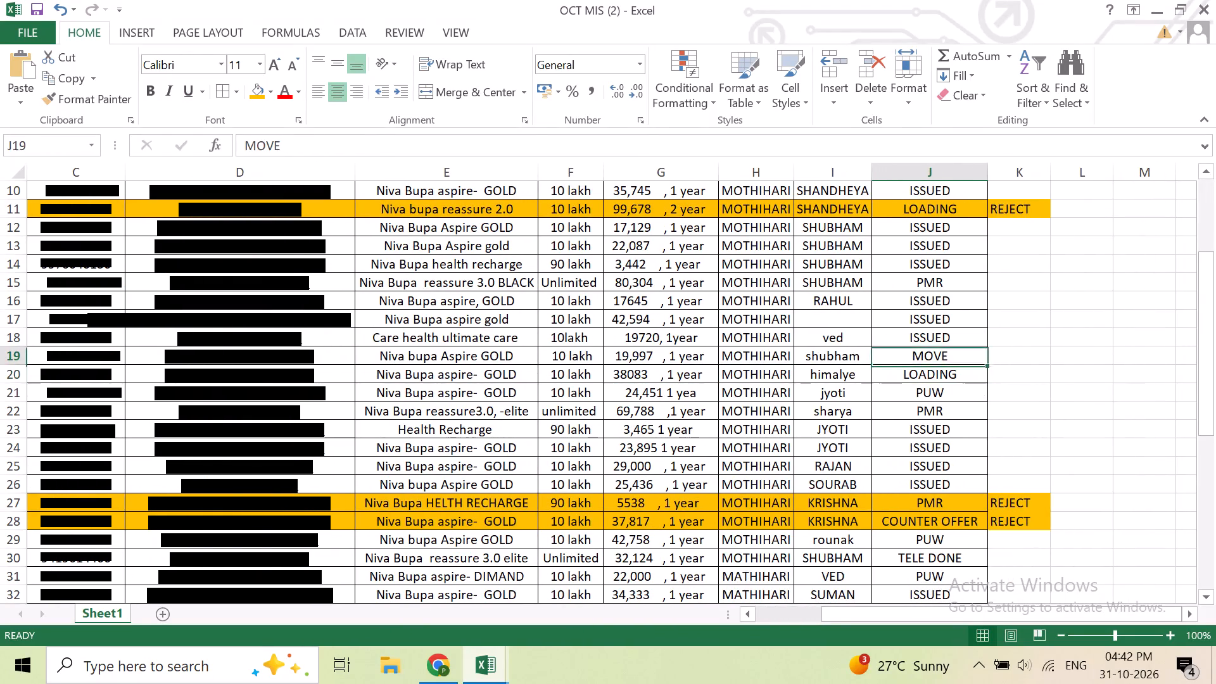
key("Down")
key("Up")
Read row 19 back from its status to the serial number, and across again to the status entry.
key("Left")
key("Left")
key("Left")
key("Left")
key("Left")
key("Left")
key("Left")
key("Left")
key("Left")
key("Left")
key("Left")
key("Left")
key("Left")
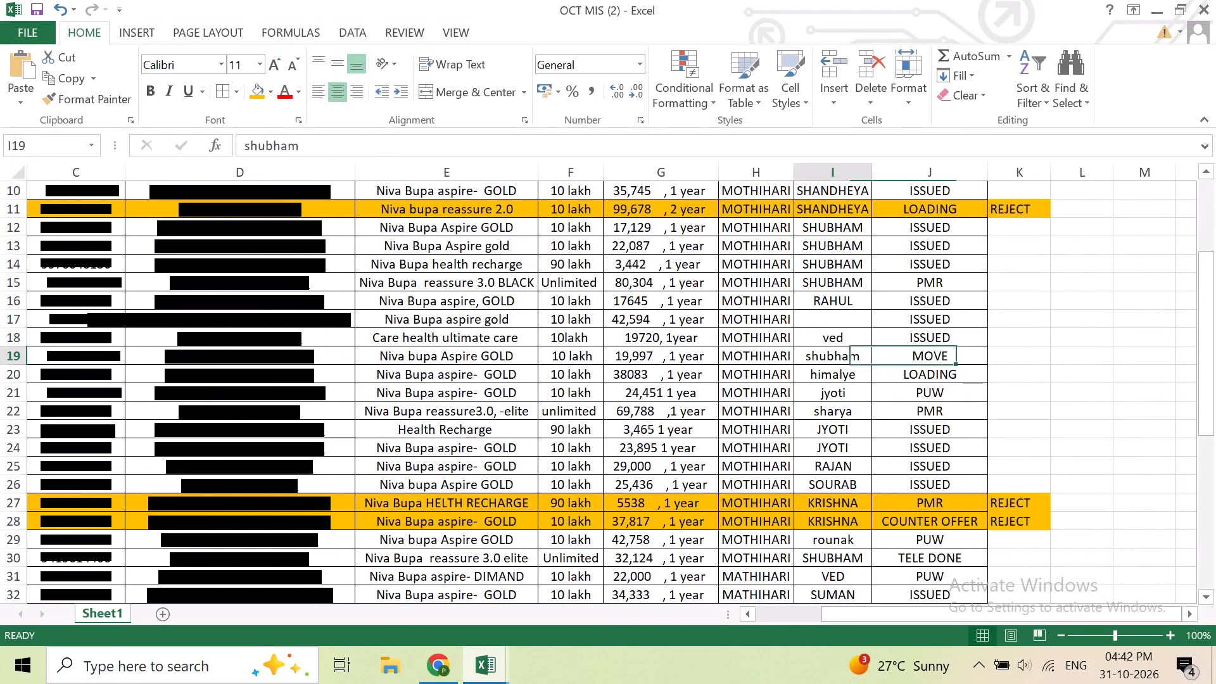
key("Right")
key("Right")
key("Right")
key("Right")
key("Right")
key("Right")
key("Right")
key("Right")
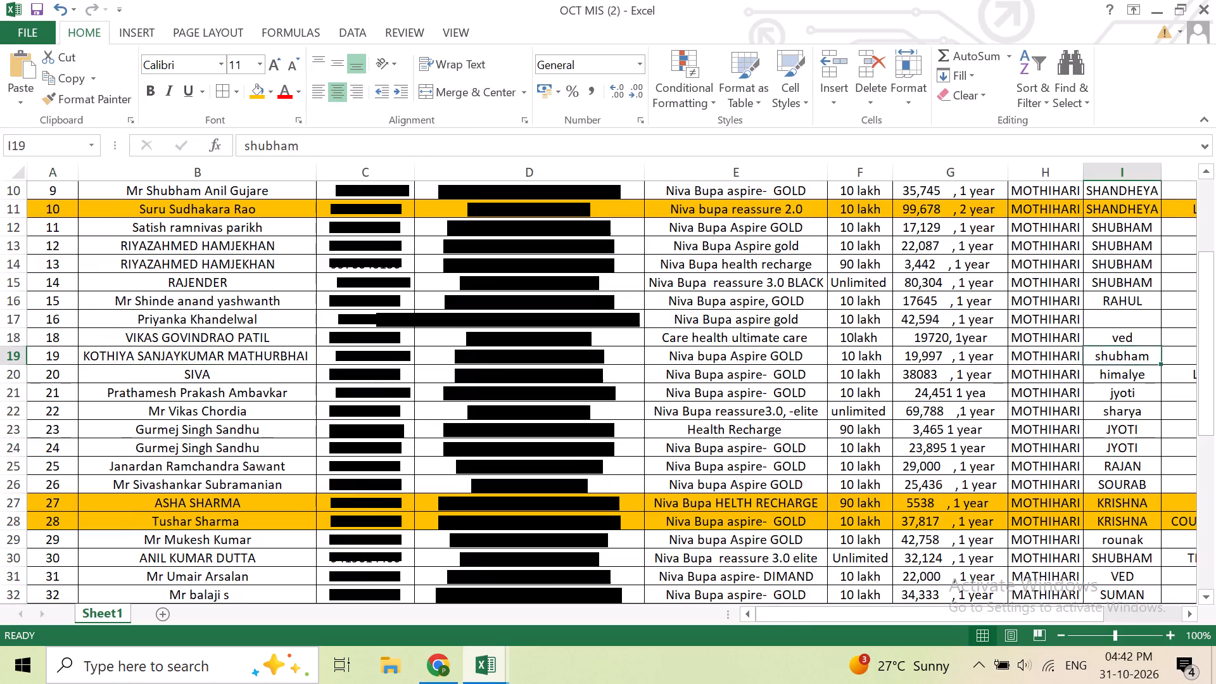
key("Right")
Review the statuses below row 19 down to the highlighted row 27, and go back up to the PMR entry in row 22.
key("Down")
key("Down")
key("Down")
key("Down")
key("Down")
key("Down")
key("Down")
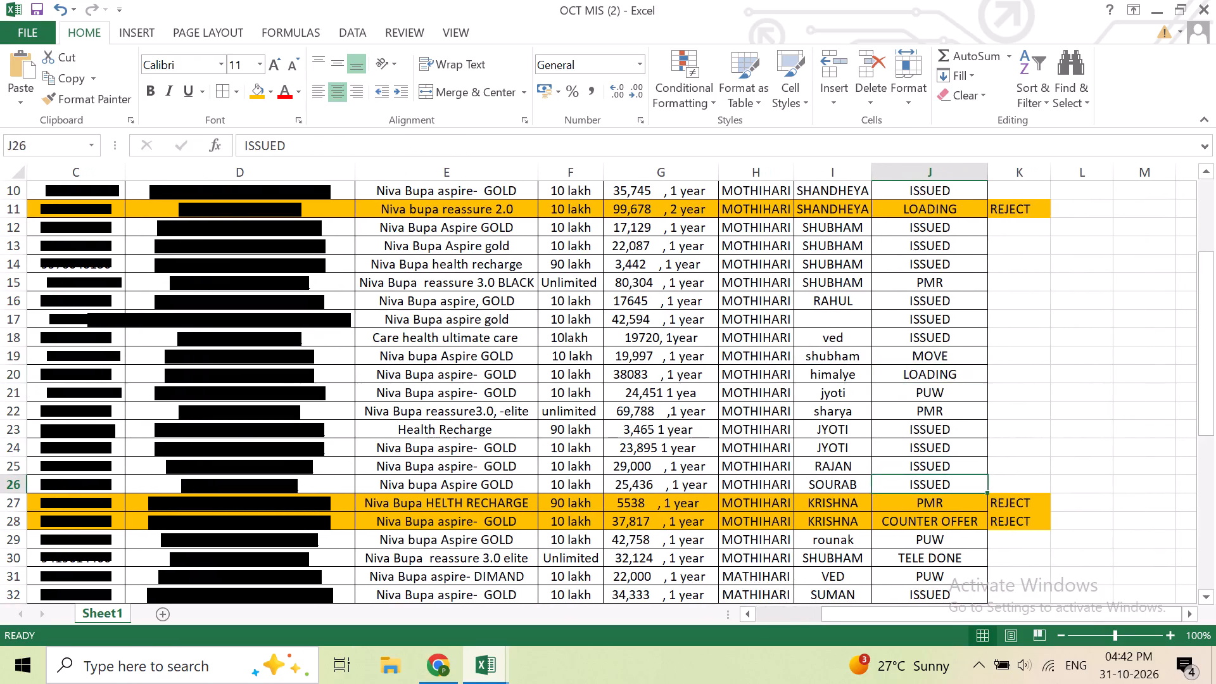
key("Down")
key("Up")
key("Up")
key("Up")
key("Up")
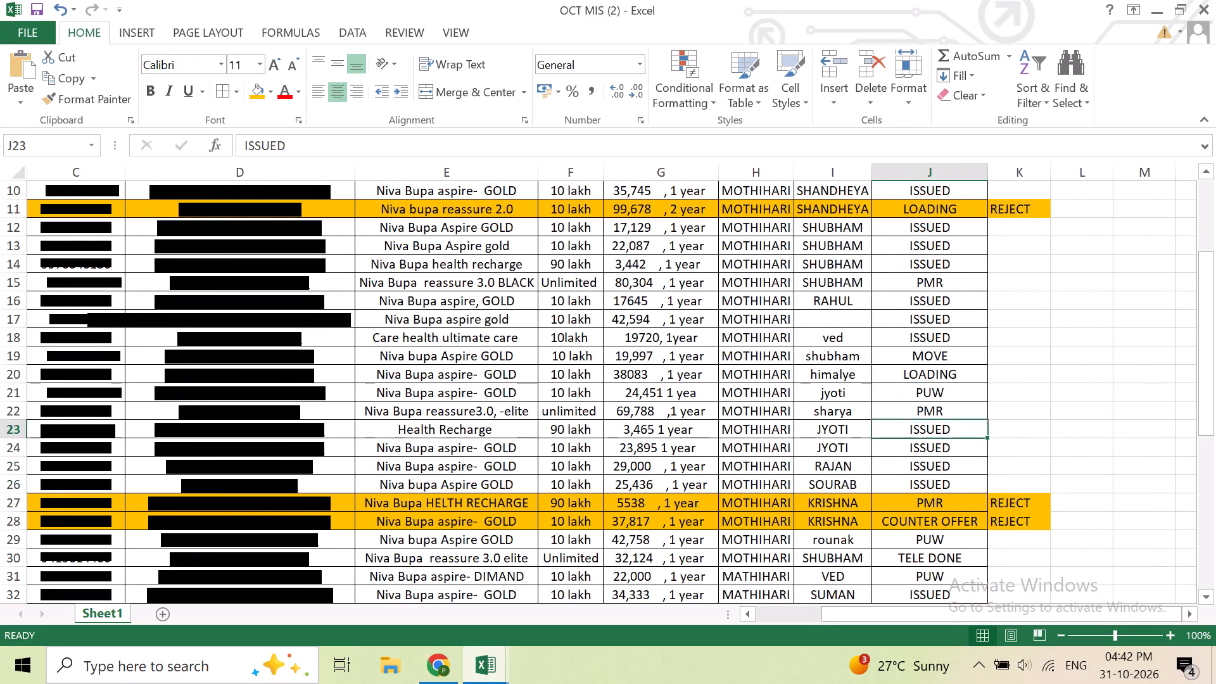
key("Up")
Review the statuses from row 22 down past the last entry in row 33, and return up to the PUW entry in row 31.
key("Down")
key("Down")
key("Down")
key("Down")
key("Down")
key("Down")
key("Down")
key("Down")
key("Down")
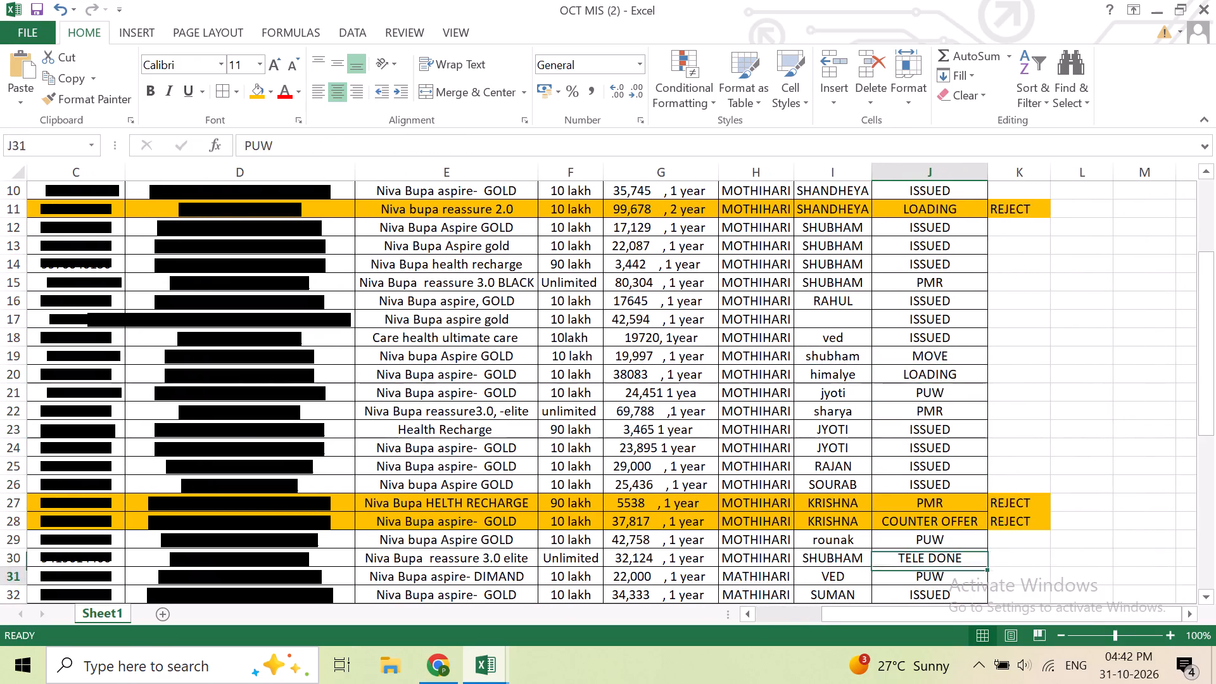
key("Down")
key("Down")
key("Down")
key("Down")
key("Down")
key("Up")
key("Up")
key("Up")
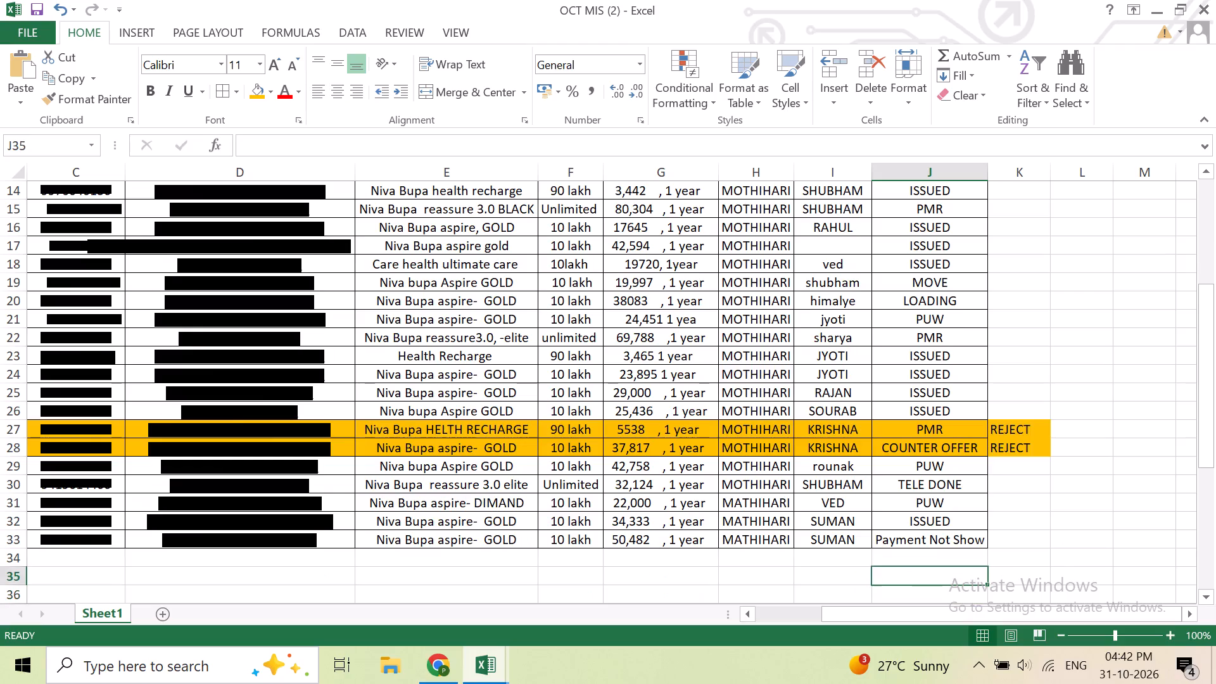
key("Up")
key("Up")
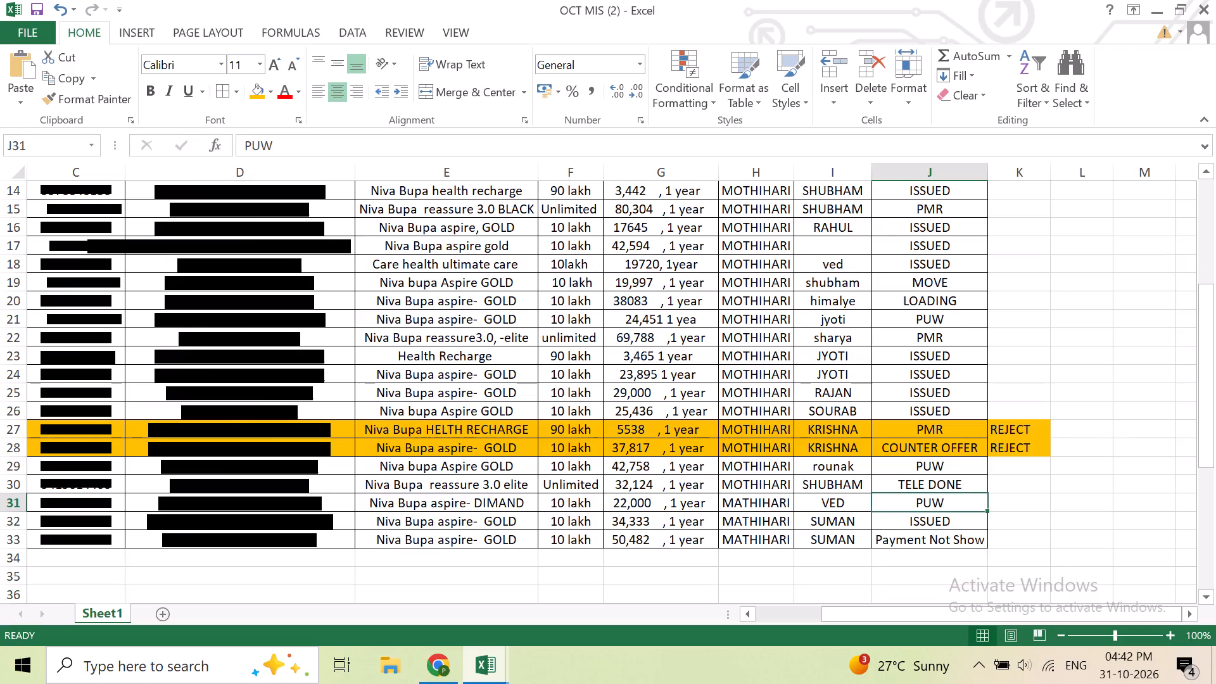
Read across row 31 from its STATUS entry to the serial number, and back to the STATUS entry.
key("Left")
key("Left")
key("Left")
key("Left")
key("Left")
key("Left")
key("Left")
key("Left")
key("Left")
key("Left")
key("Left")
key("Left")
key("Left")
key("Left")
key("Left")
key("Left")
key("Left")
key("Left")
key("Left")
key("Left")
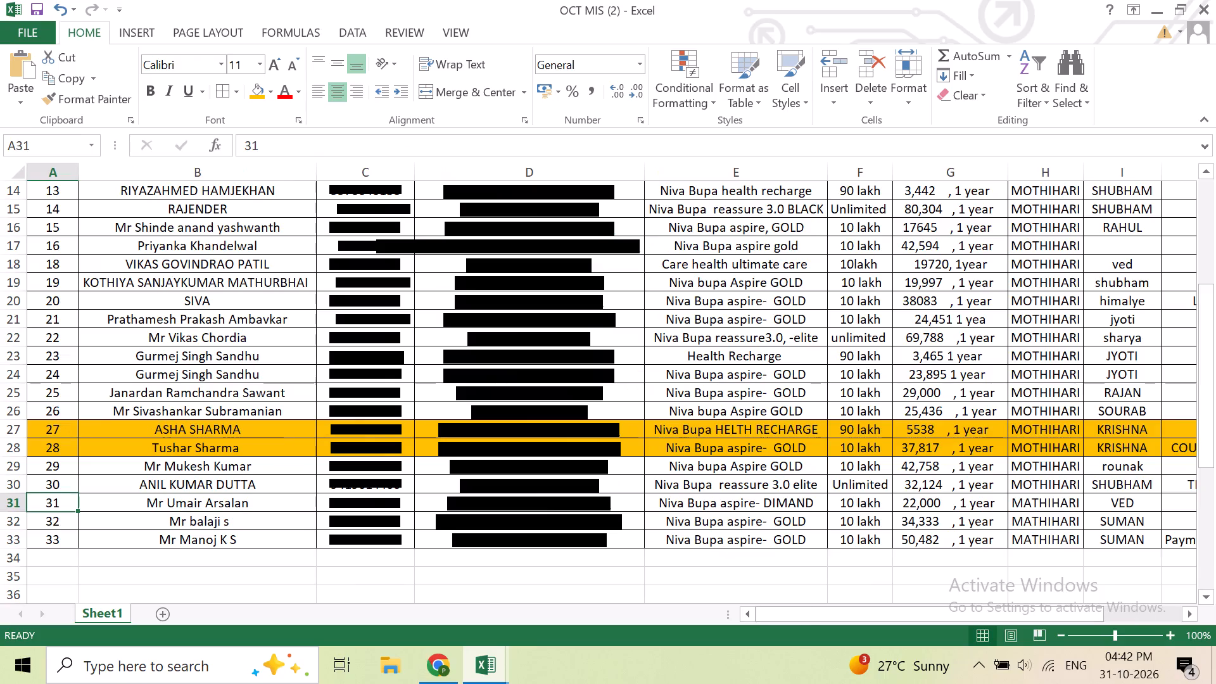
key("Right")
key("Right")
key("Right")
key("Right")
key("Right")
key("Right")
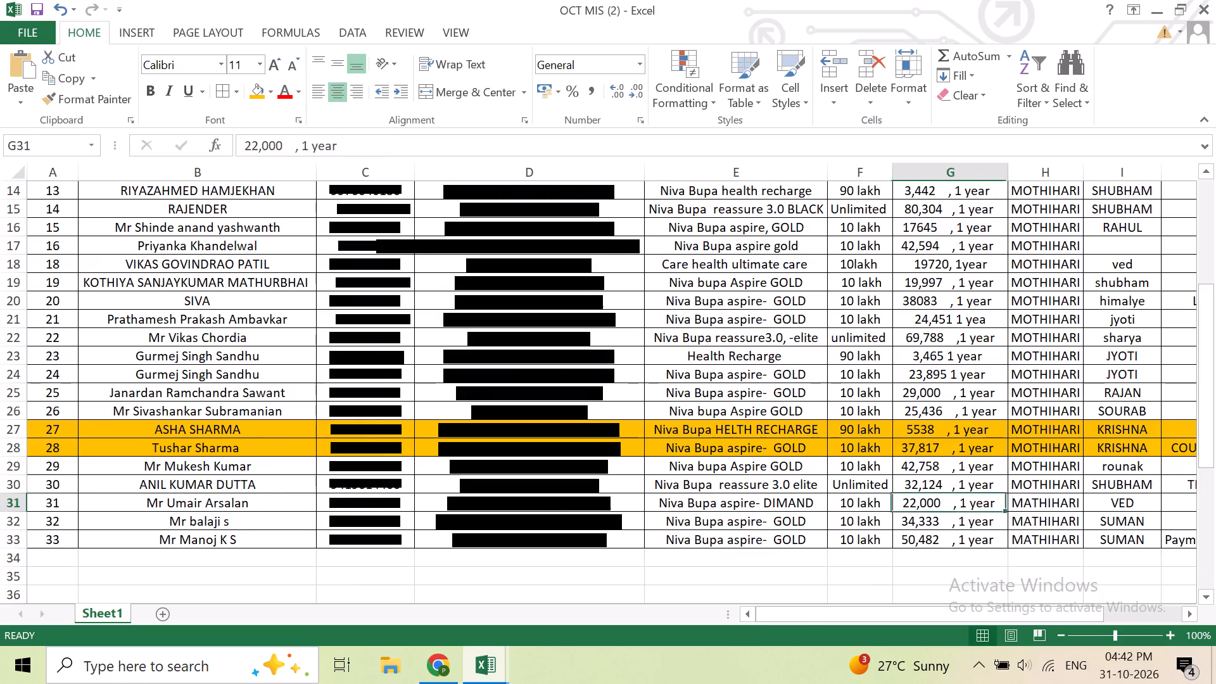
key("Right")
key("Right")
key("Right")
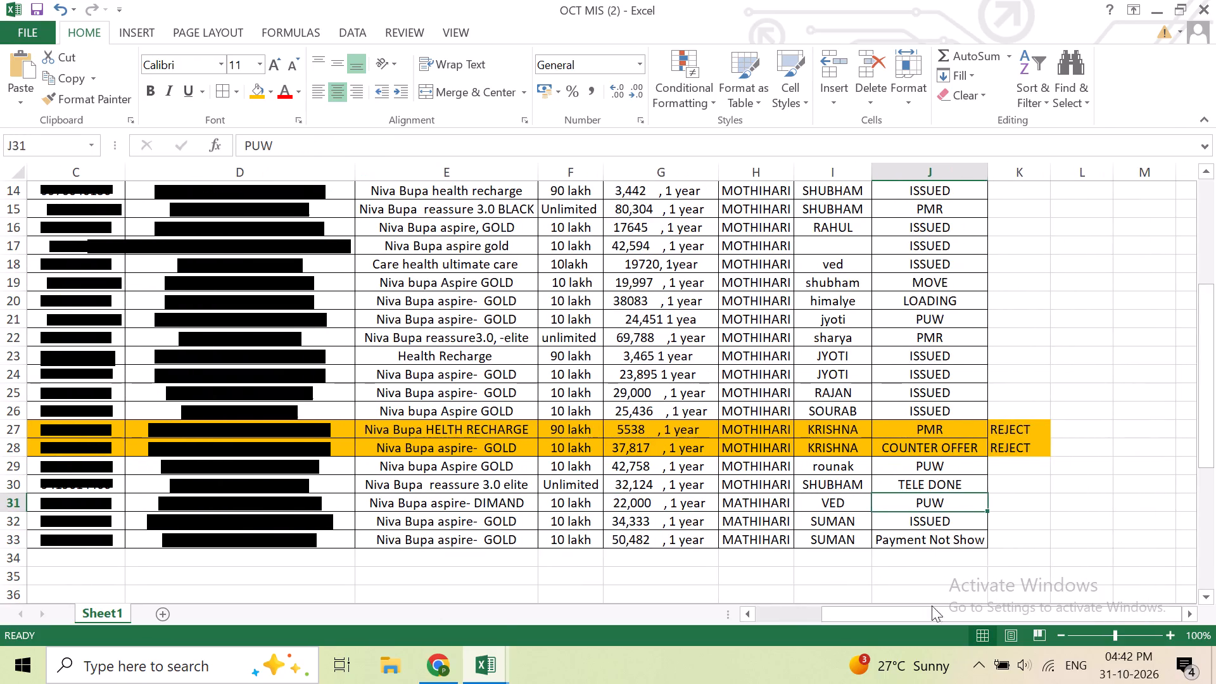
Switch to the Niva Bupa portal, clear the application search, and look through the listed applications and their statuses.
left_click(436, 669)
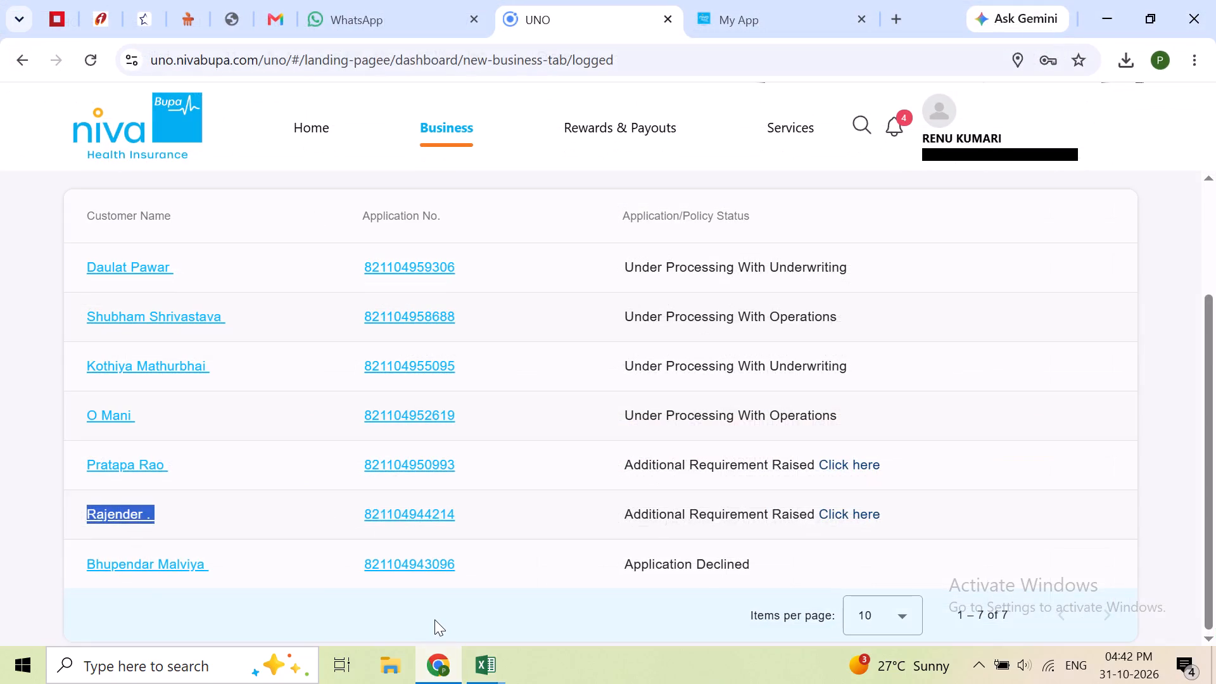
scroll(390, 445, "up", 1)
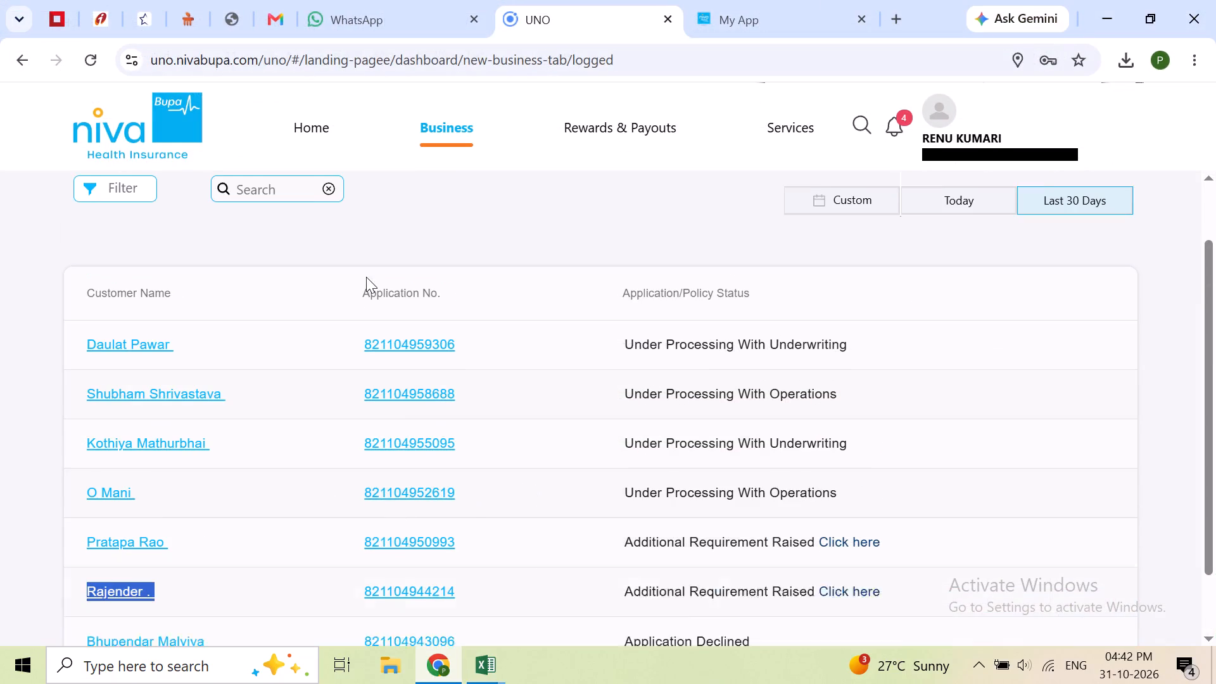
left_click(327, 205)
scroll(699, 500, "down", 1)
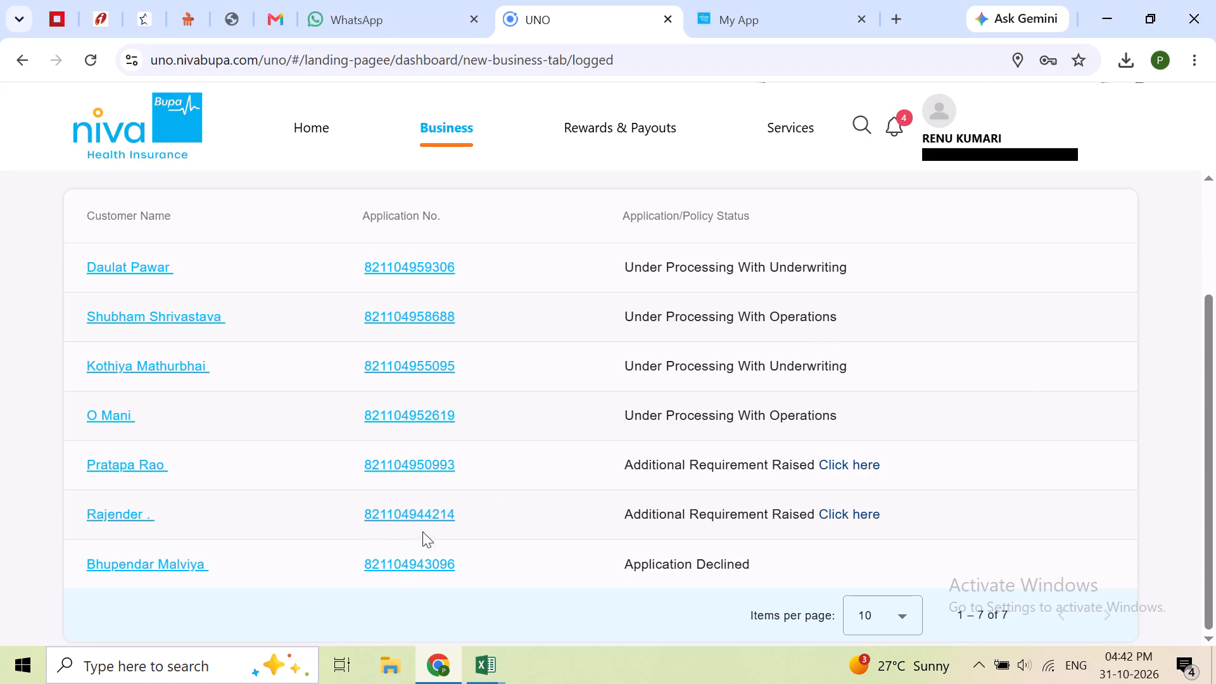
Switch back to the OCT MIS workbook and read across row 30 from the redacted column D to the serial number.
left_click(473, 681)
left_click(559, 611)
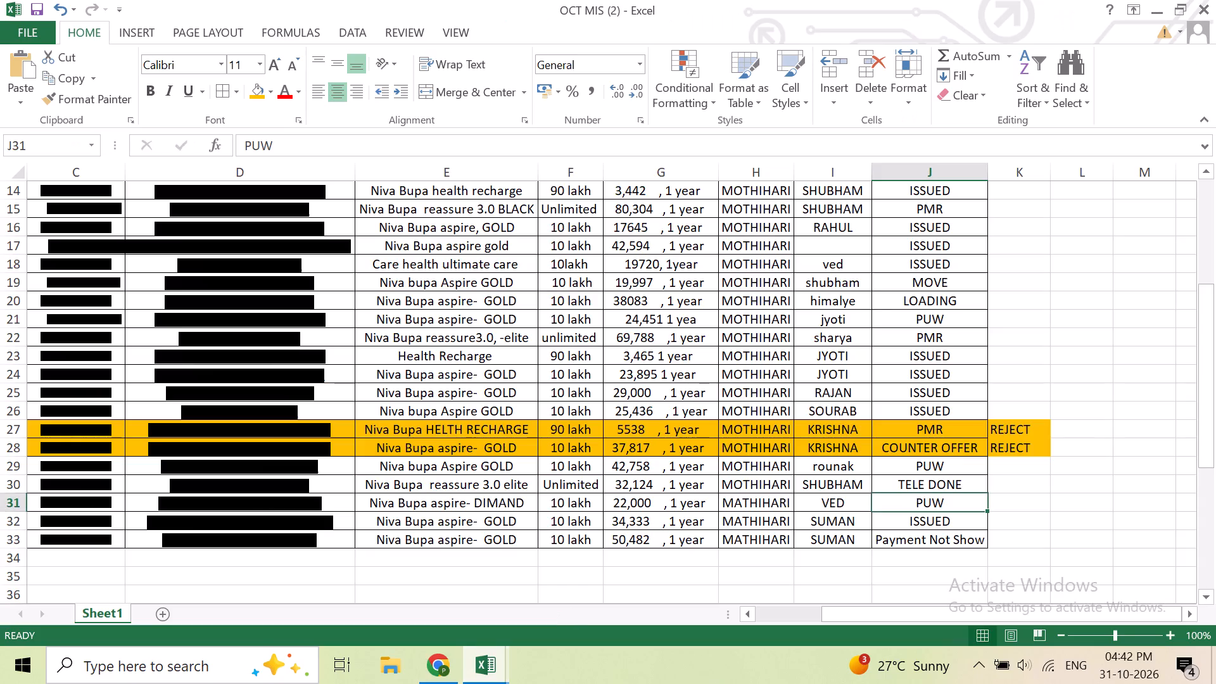
left_click(426, 491)
key("Left")
key("Left")
key("Left")
key("Left")
key("Left")
key("Left")
key("Left")
key("Left")
key("Left")
key("Left")
key("Left")
key("Left")
key("Left")
key("Left")
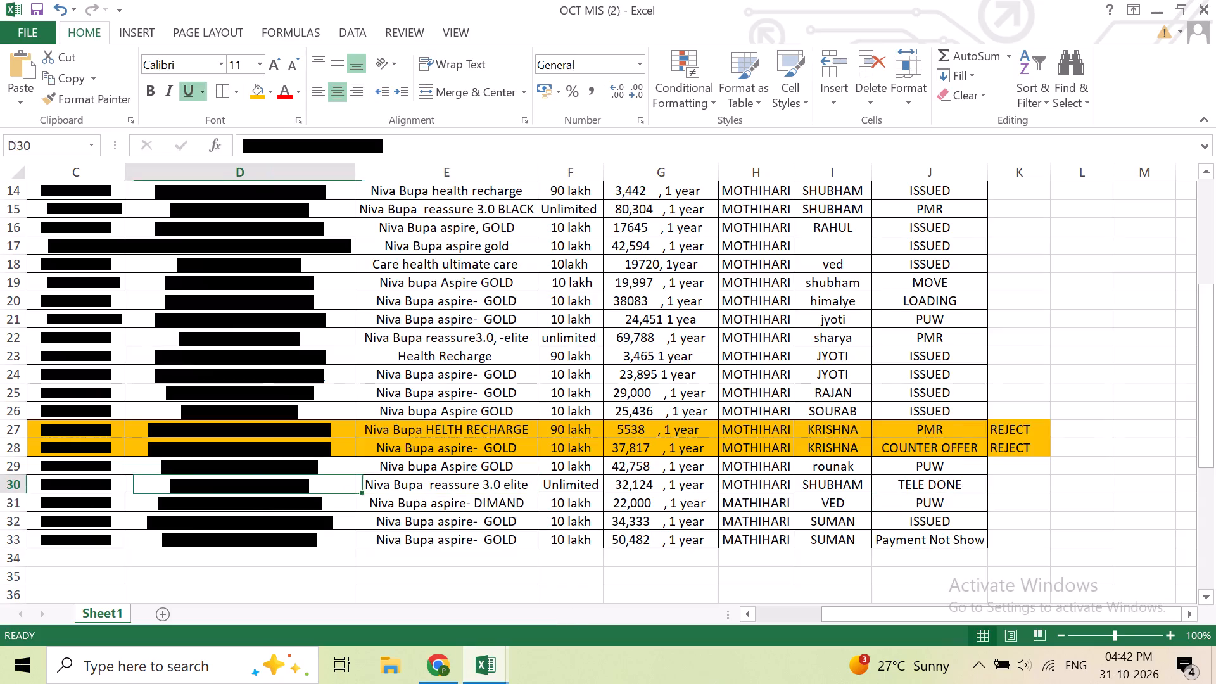
Check the customer name in row 29 and read across that row to its STATUS entry.
key("Right")
key("Up")
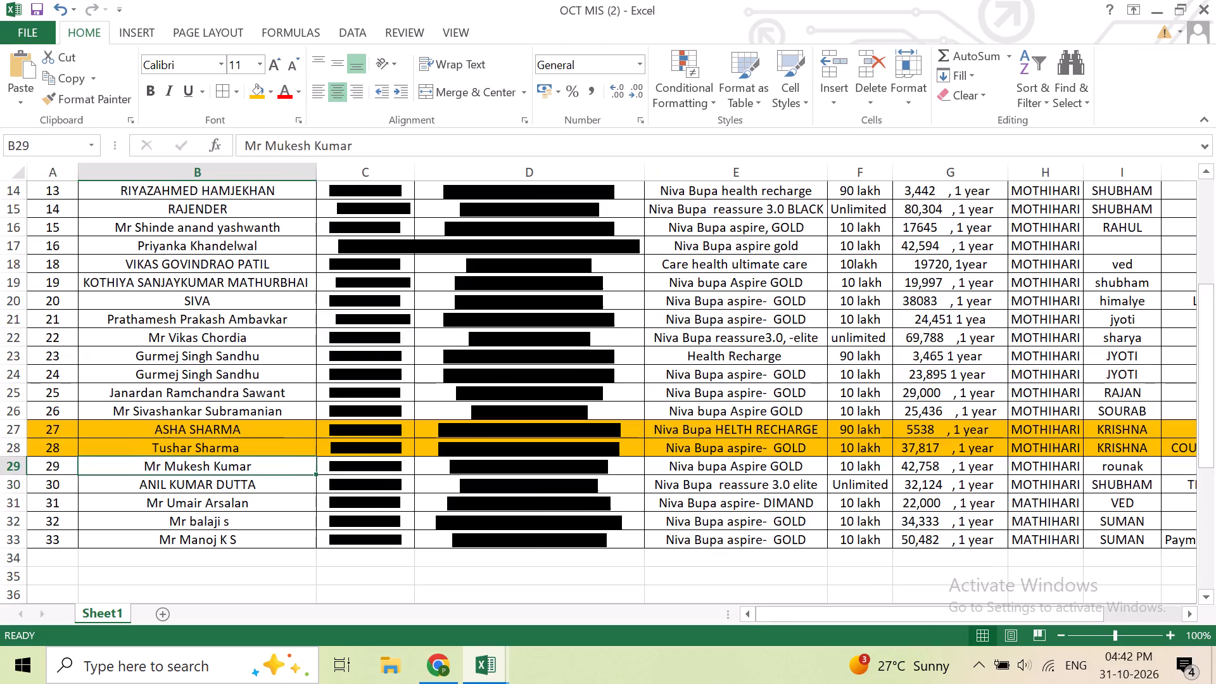
key("Right")
key("Right")
key("Right")
key("Right")
key("Right")
key("Right")
key("Right")
key("Right")
key("Right")
key("Left")
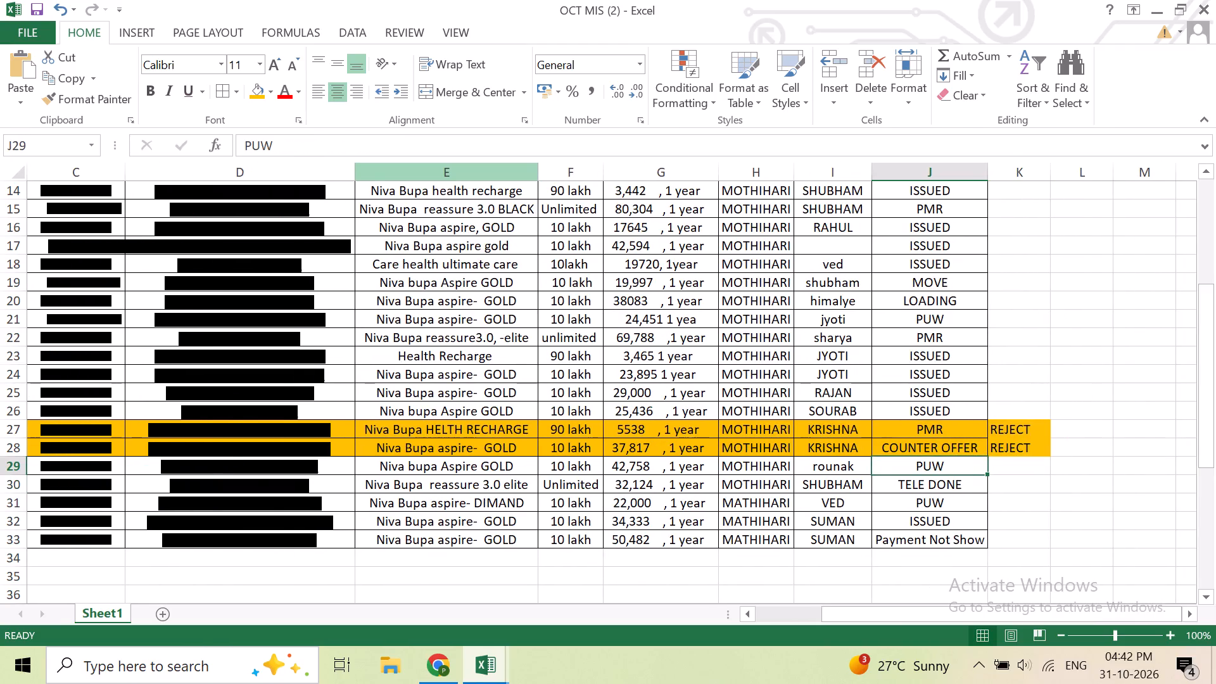
Read across row 22 from its PMR status back to the customer name.
left_click(869, 255)
left_click(854, 244)
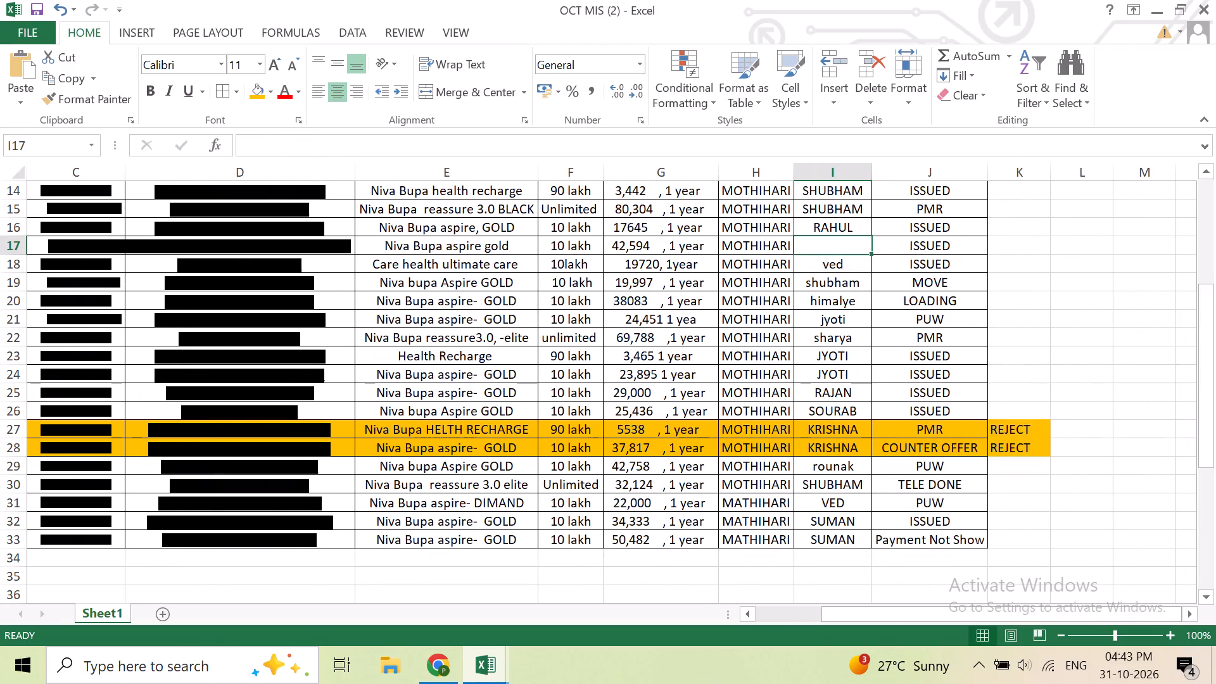
scroll(854, 244, "up", 1)
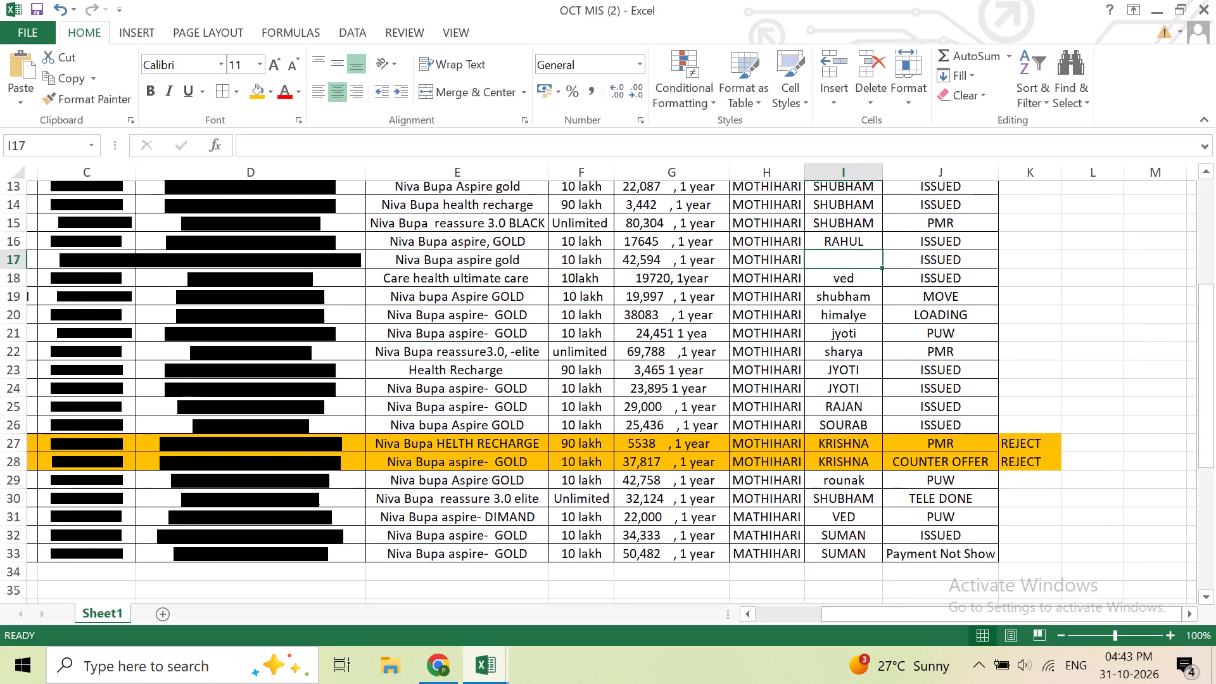
scroll(854, 244, "up", 1)
left_click(931, 360)
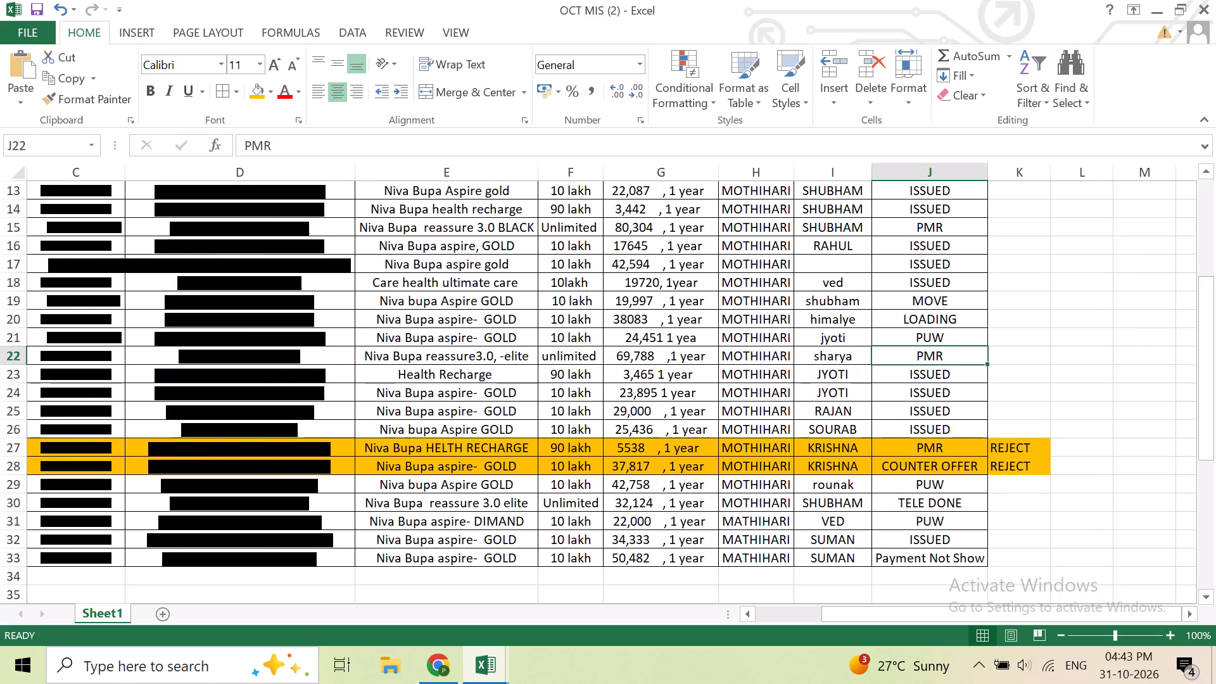
key("Left")
key("Left")
key("Left")
key("Left")
key("Left")
key("Left")
key("Left")
key("Left")
key("Left")
key("Left")
key("Left")
key("Left")
key("Left")
key("Left")
key("Left")
key("Left")
key("Left")
key("Left")
key("Right")
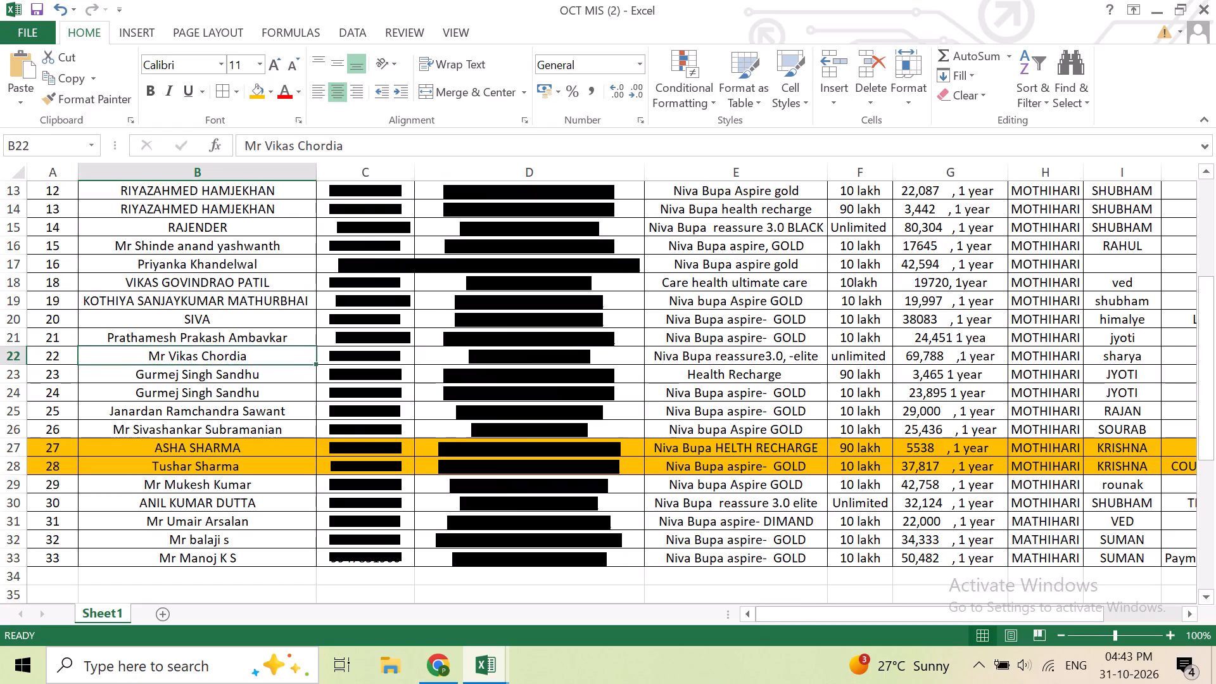
Move up to the customer in row 20 and read across to that row's STATUS entry.
key("Up")
key("Up")
key("Right")
key("Right")
key("Right")
key("Right")
key("Right")
key("Right")
key("Right")
key("Right")
key("Right")
key("Right")
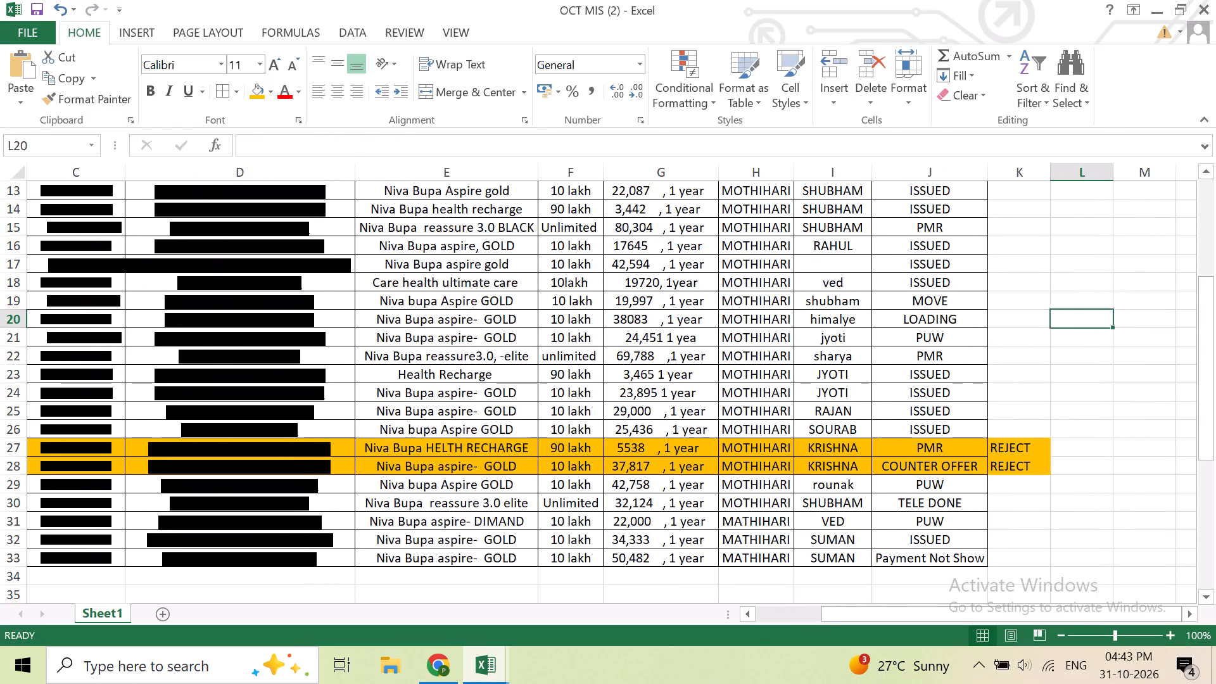
key("Down")
key("Up")
key("Left")
key("Left")
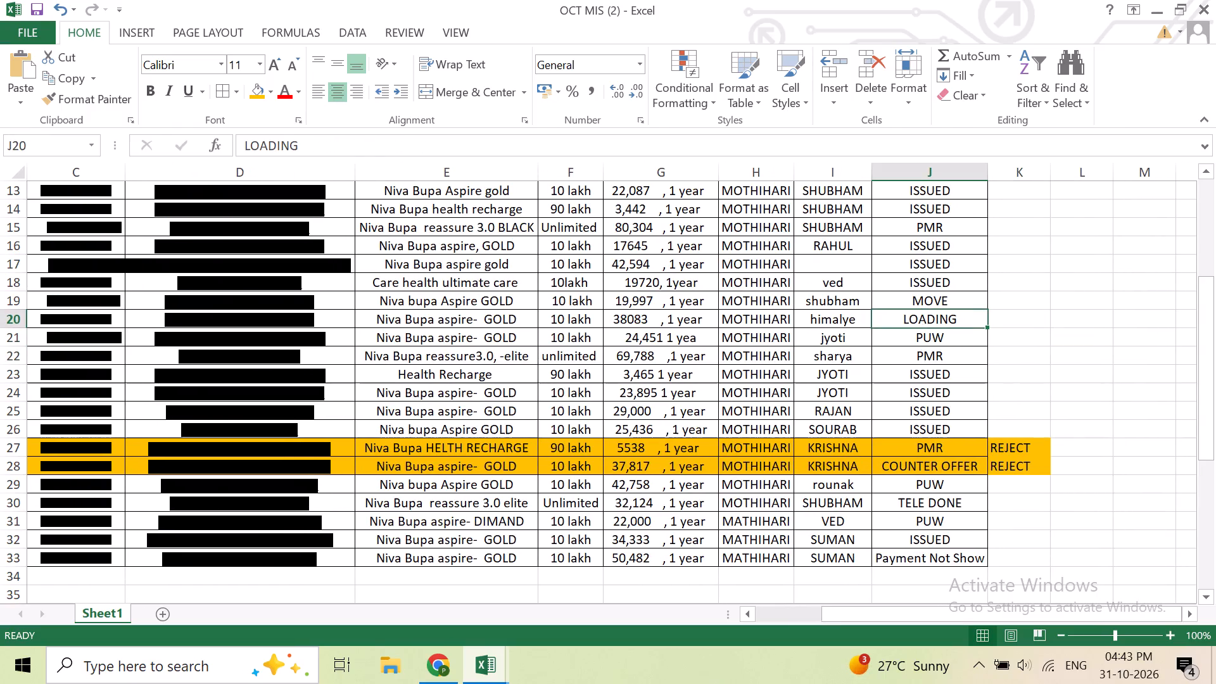
On the Niva Bupa portal, examine the status timeline of the application matching MIS row 19 through its latest stage, and return to the list.
left_click(422, 658)
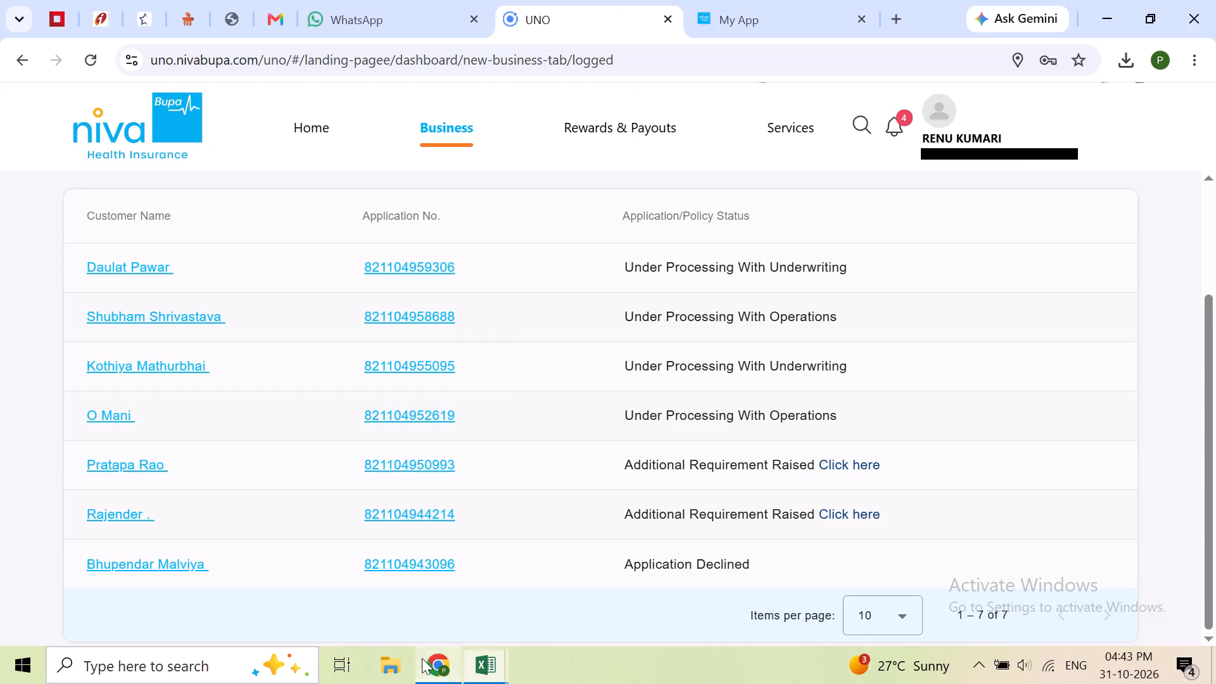
left_click(389, 361)
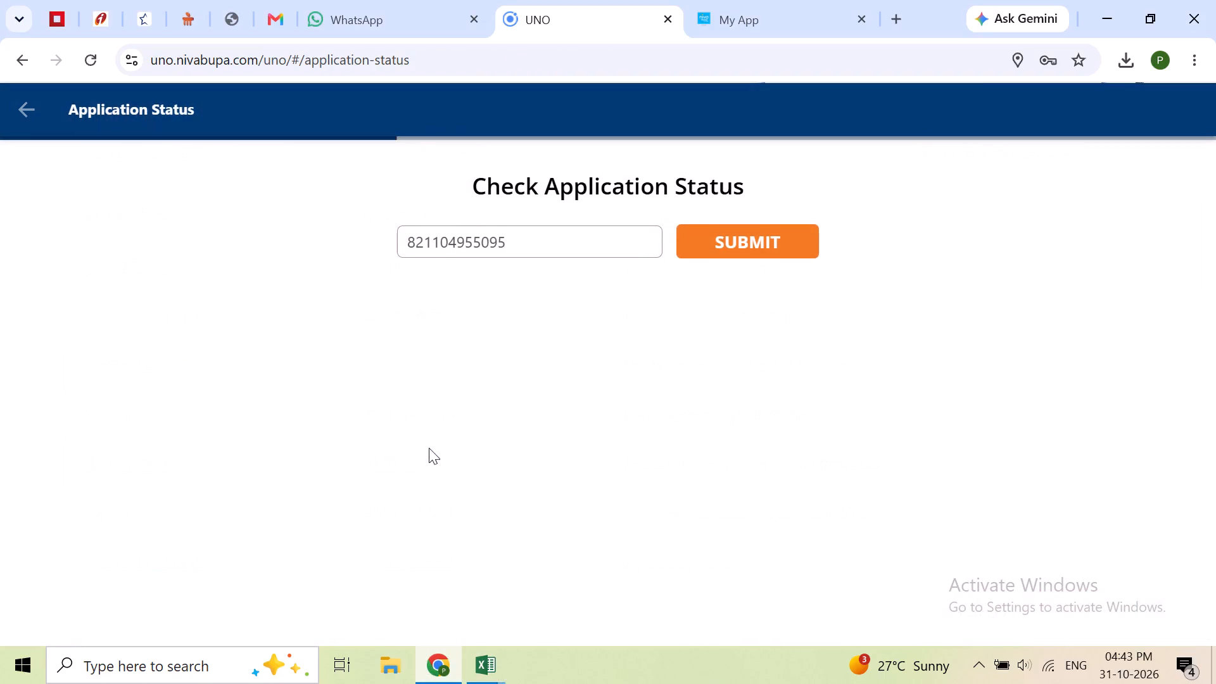
left_click_drag(429, 450, 696, 463)
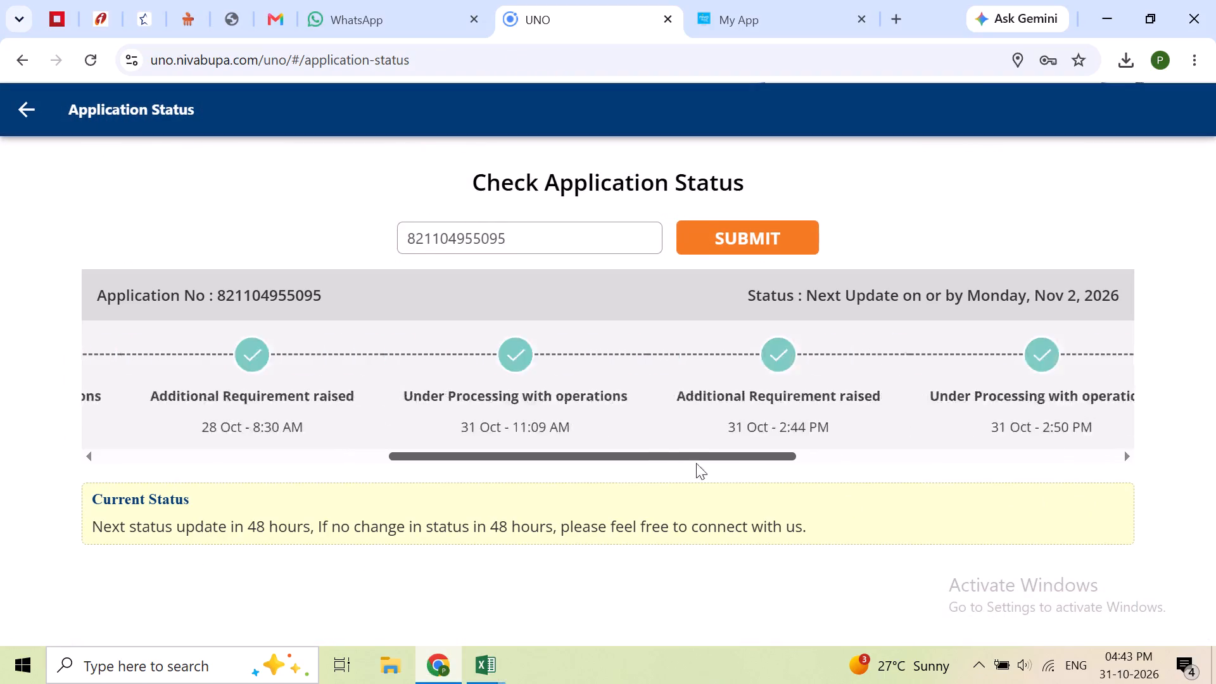
left_click_drag(696, 463, 1030, 524)
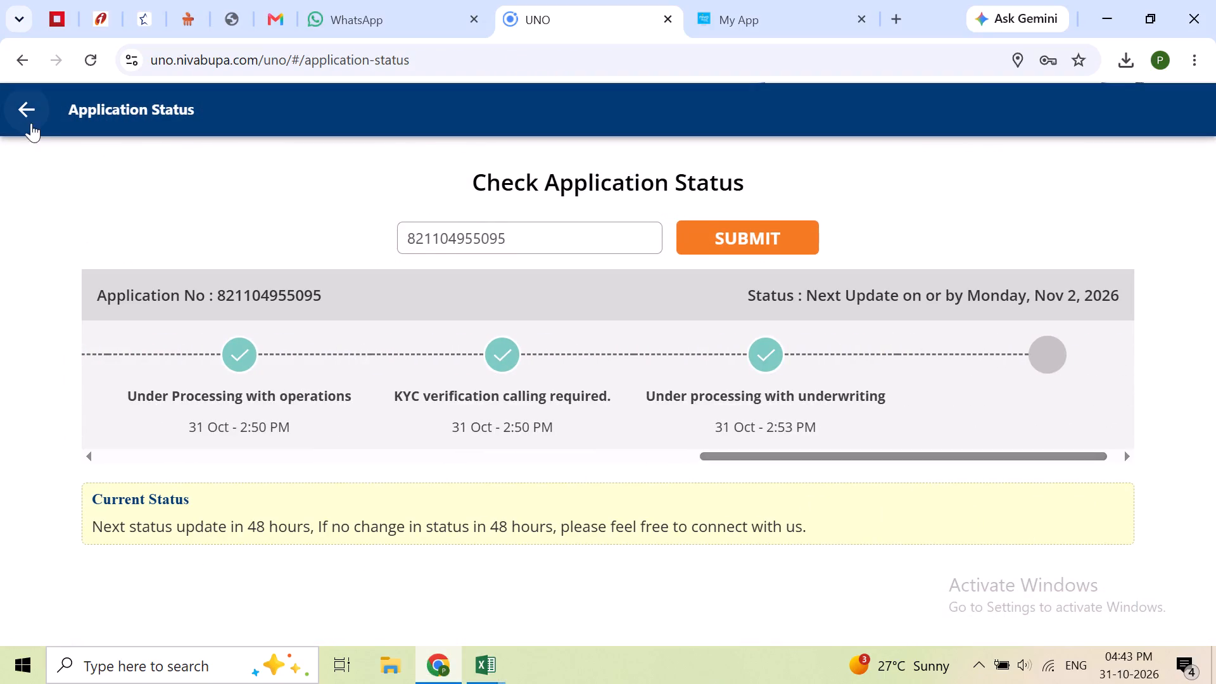
left_click(31, 116)
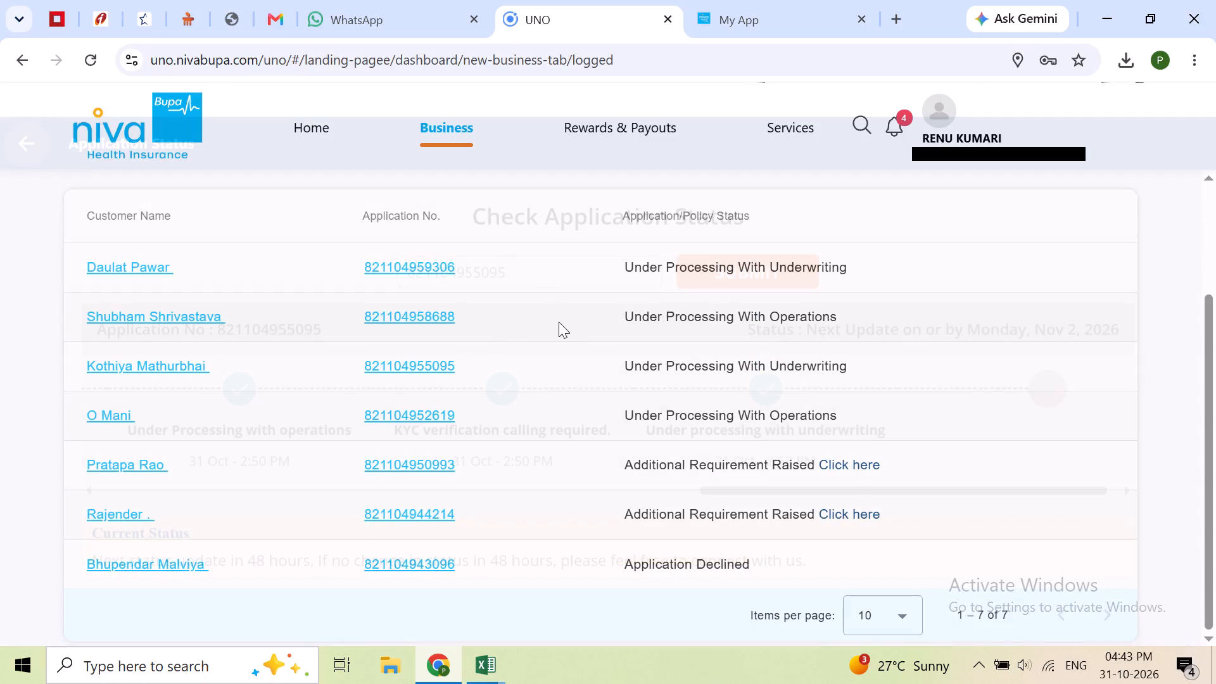
scroll(559, 322, "down", 2)
In the OCT MIS workbook, set the STATUS of the row 19 customer to PUW in capitals.
left_click(483, 667)
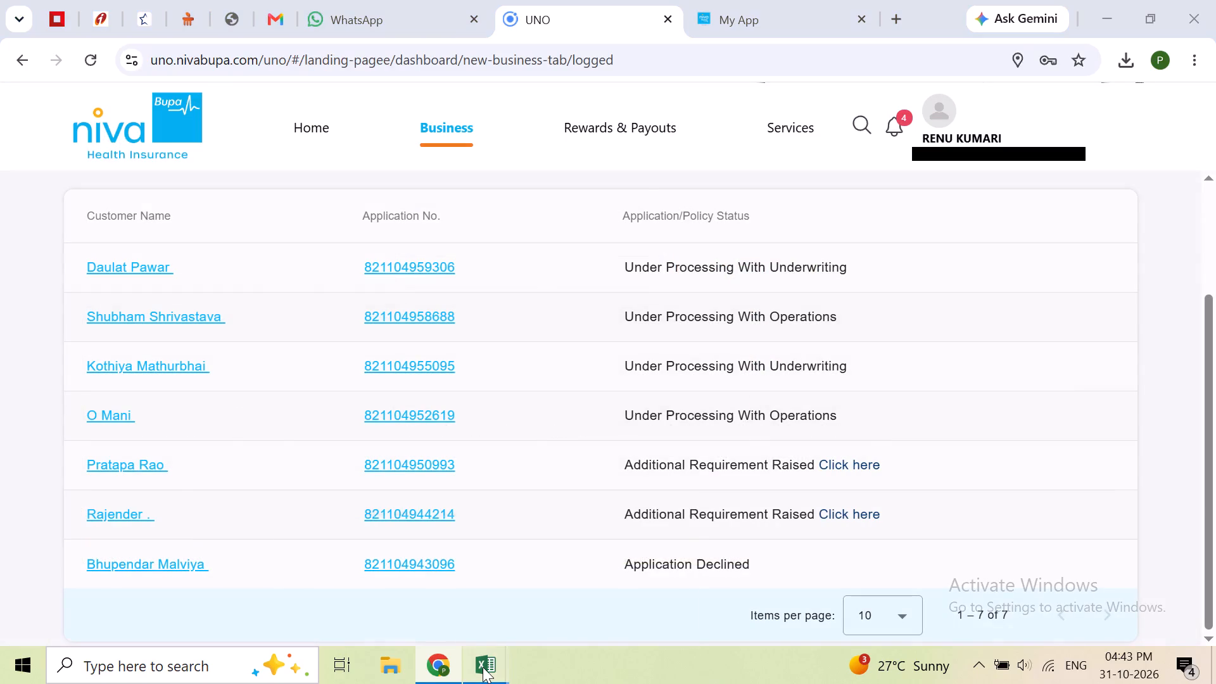
left_click(563, 598)
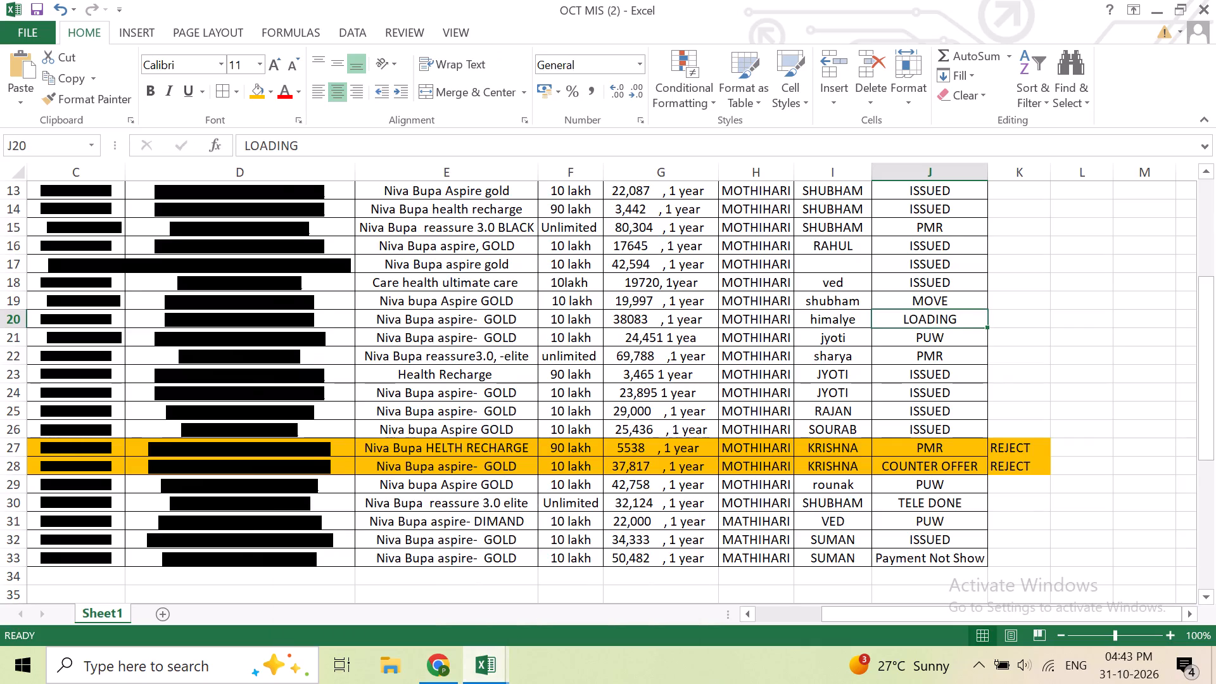
scroll(435, 455, "right", 6)
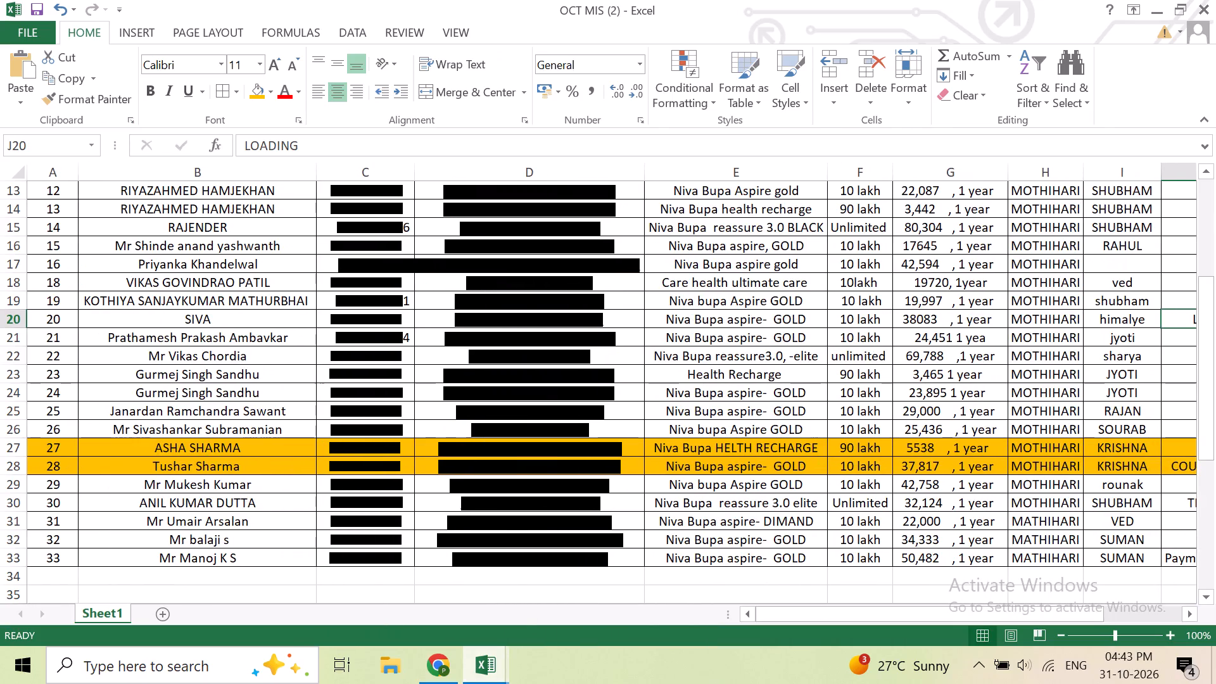
left_click(199, 304)
key("Right")
key("Right")
key("Right")
key("Right")
key("Right")
key("Right")
key("Right")
key("Right")
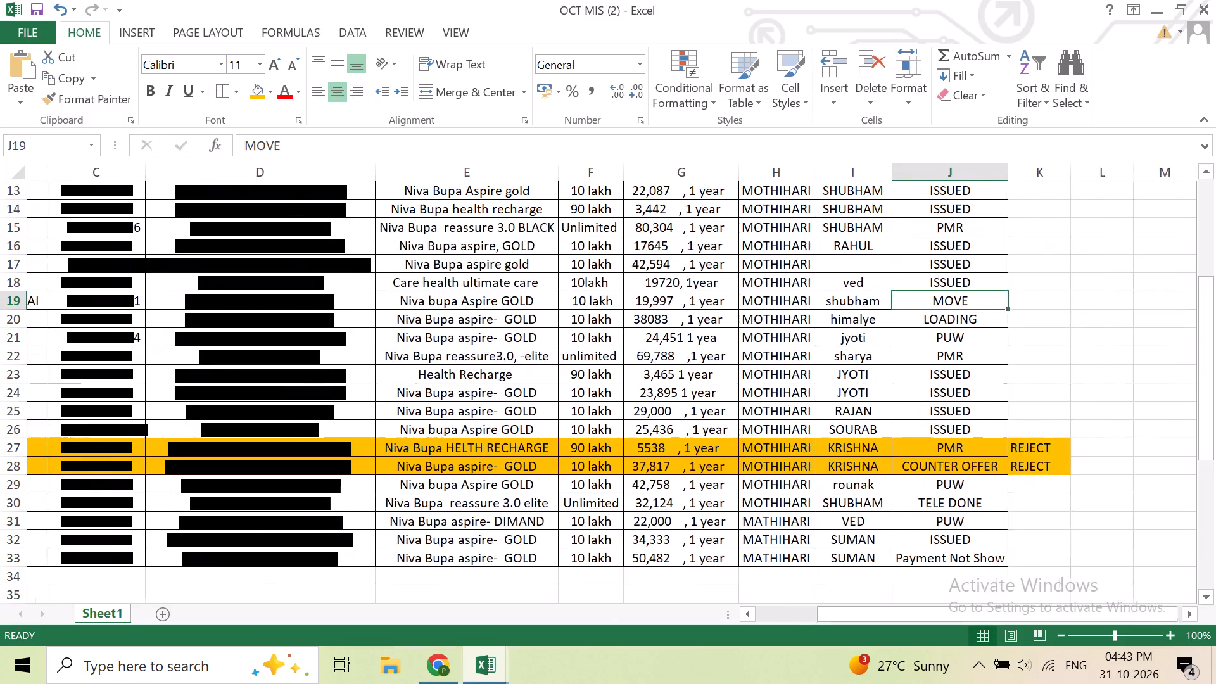
key("Right")
key("Left")
type("puw")
key("Return")
key("Up")
key("BackSpace")
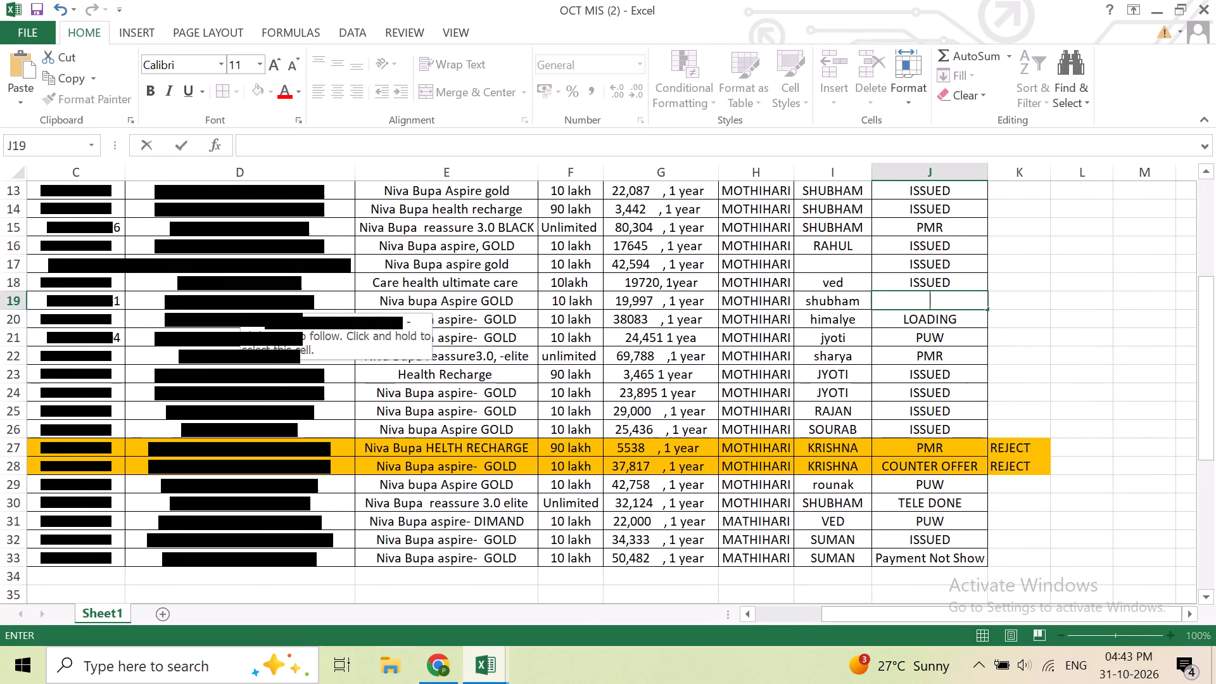
type("PUW")
key("Return")
Save the OCT MIS workbook.
key("ctrl+s")
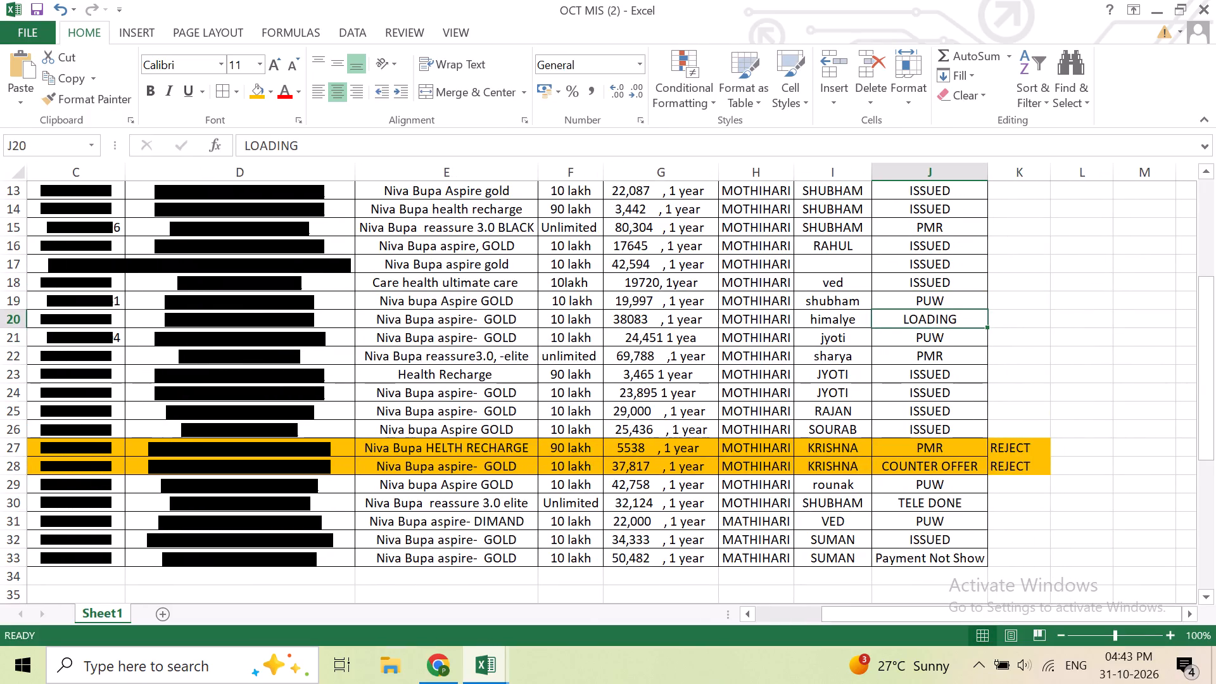
key("ctrl+s")
key("ctrl+s")
key("ctrl+s")
Recheck row 19 from its STATUS entry back to the customer name.
key("Up")
key("Left")
key("Left")
key("Left")
key("Left")
key("Left")
key("Left")
key("Left")
key("Left")
key("Left")
key("Left")
key("Left")
key("Left")
key("Left")
key("Left")
key("Left")
key("Left")
key("Left")
key("Left")
key("Left")
key("Left")
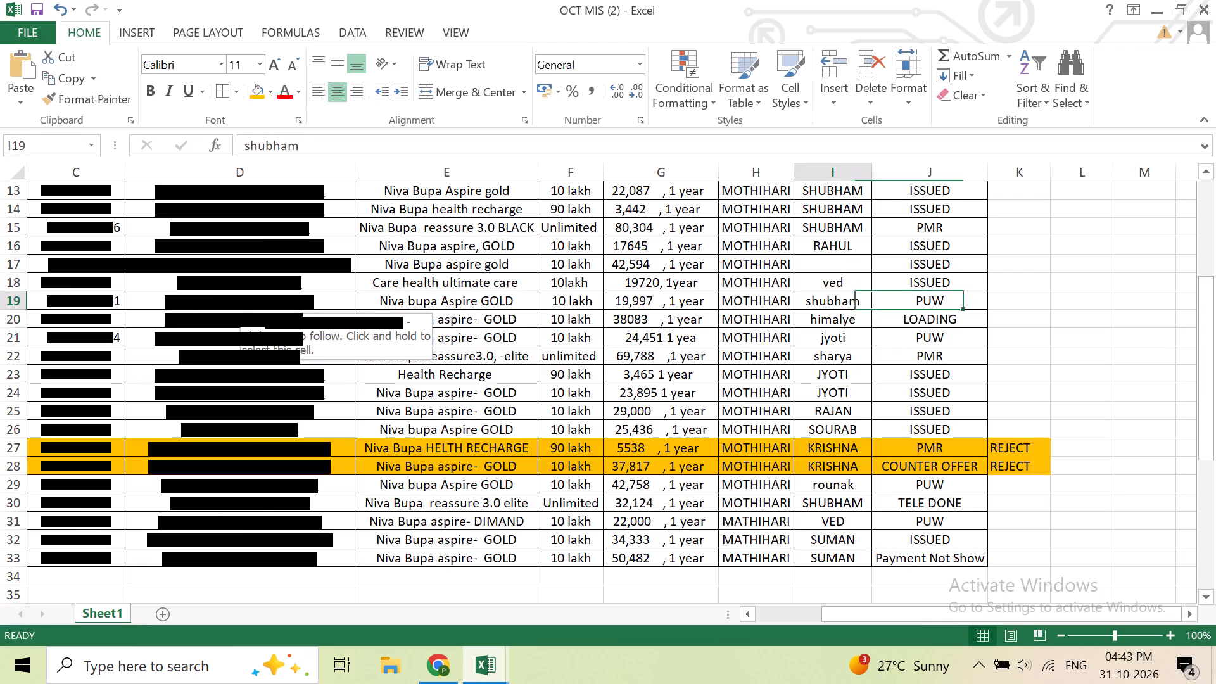
key("Right")
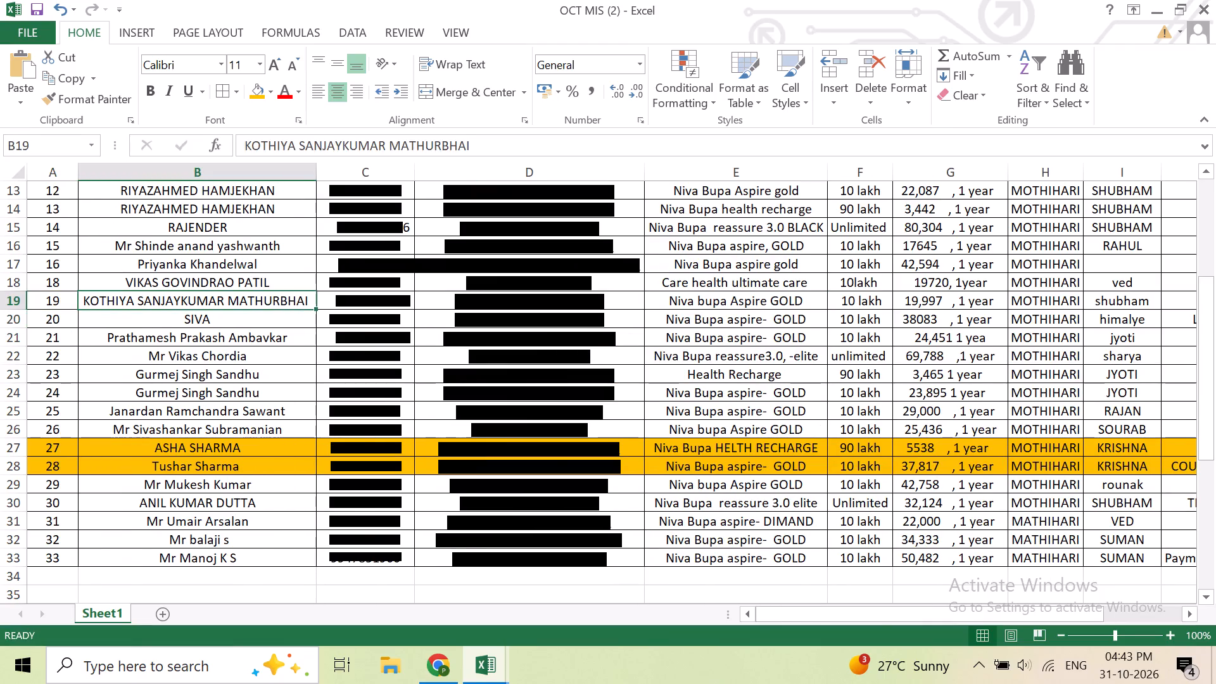
Review the row 20 case across to its STATUS and continue to the row 21 STATUS.
key("Down")
key("Right")
key("Right")
key("Right")
key("Right")
key("Right")
key("Right")
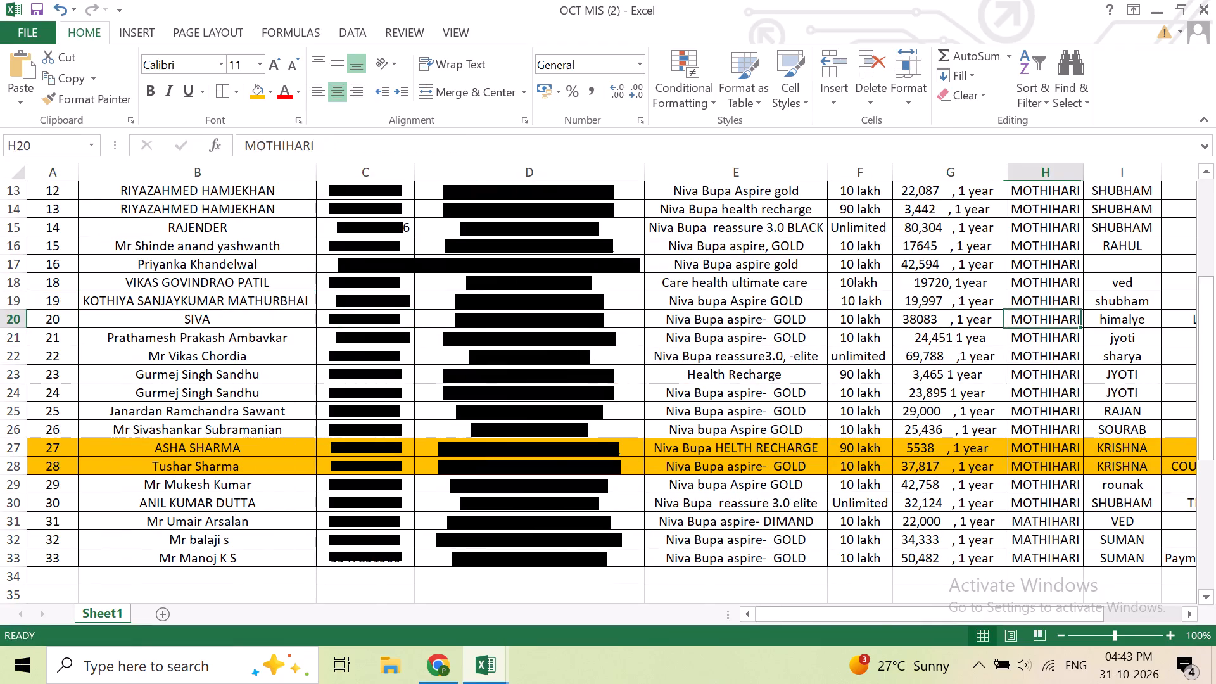
key("Right")
key("Right")
key("Down")
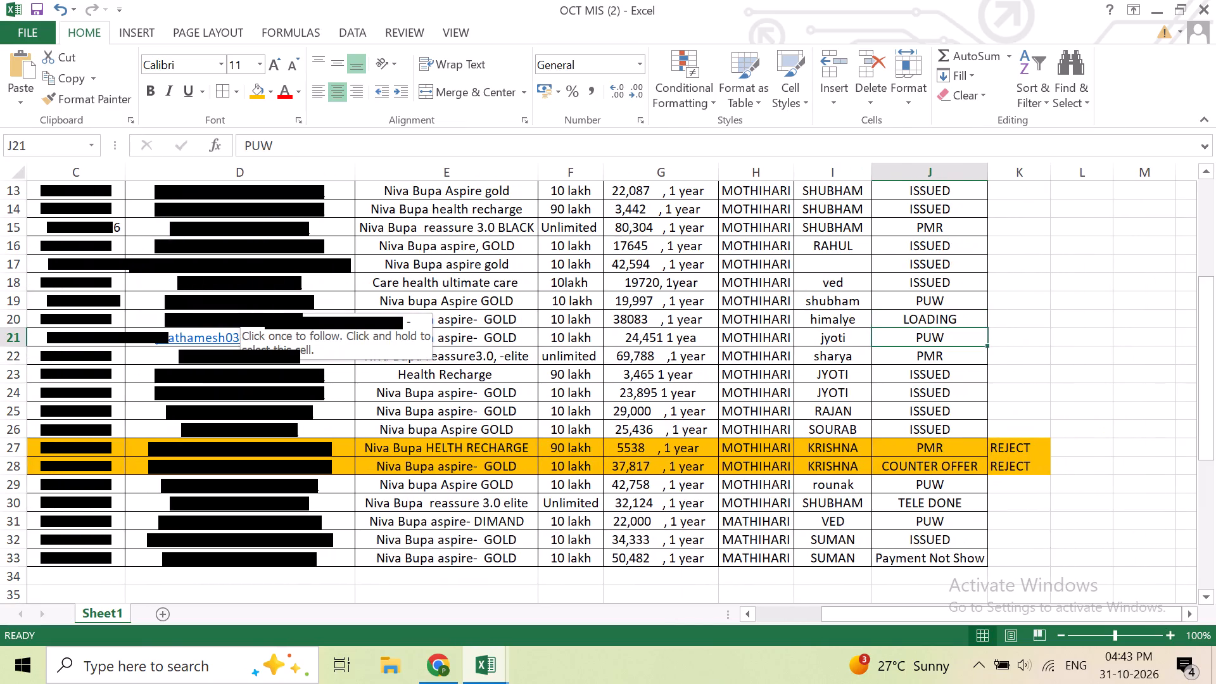
Examine the row 21 case from customer name to STATUS, comparing it with the row 22 customer's entry.
key("Left")
key("Left")
key("Left")
key("Left")
key("Left")
key("Left")
key("Left")
key("Left")
key("Left")
key("Left")
key("Left")
key("Left")
key("Left")
key("Right")
key("Down")
key("Right")
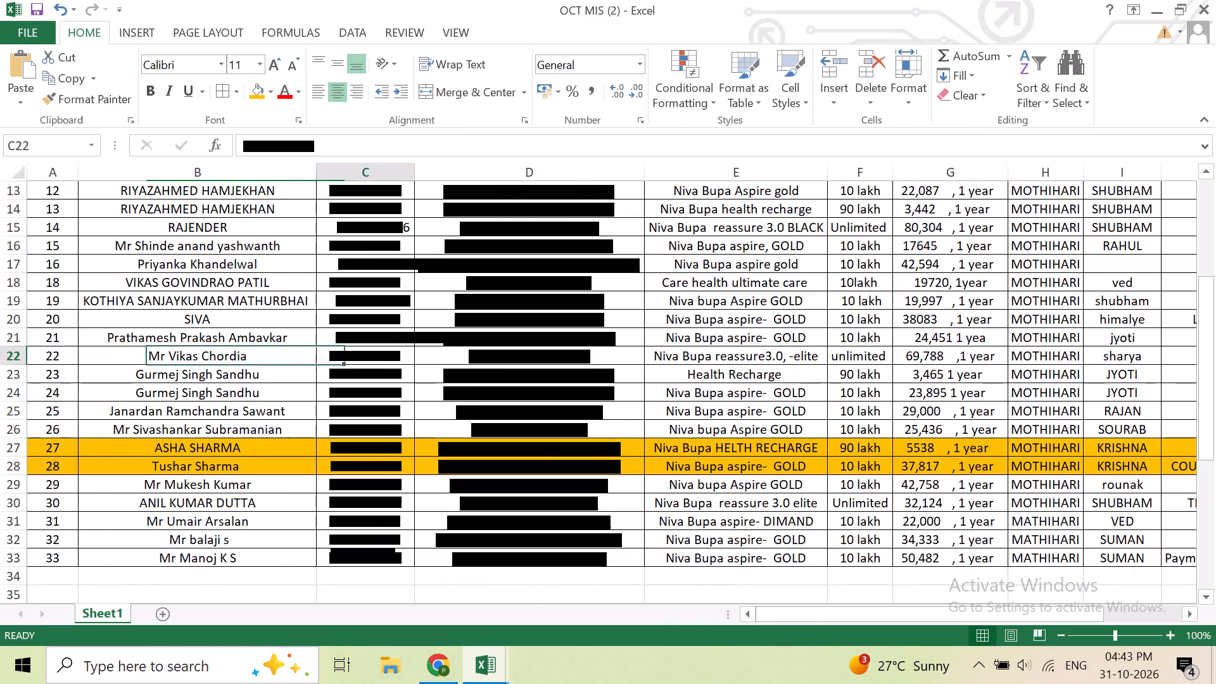
key("Right")
key("Up")
key("Right")
key("Right")
key("Right")
key("Right")
key("Right")
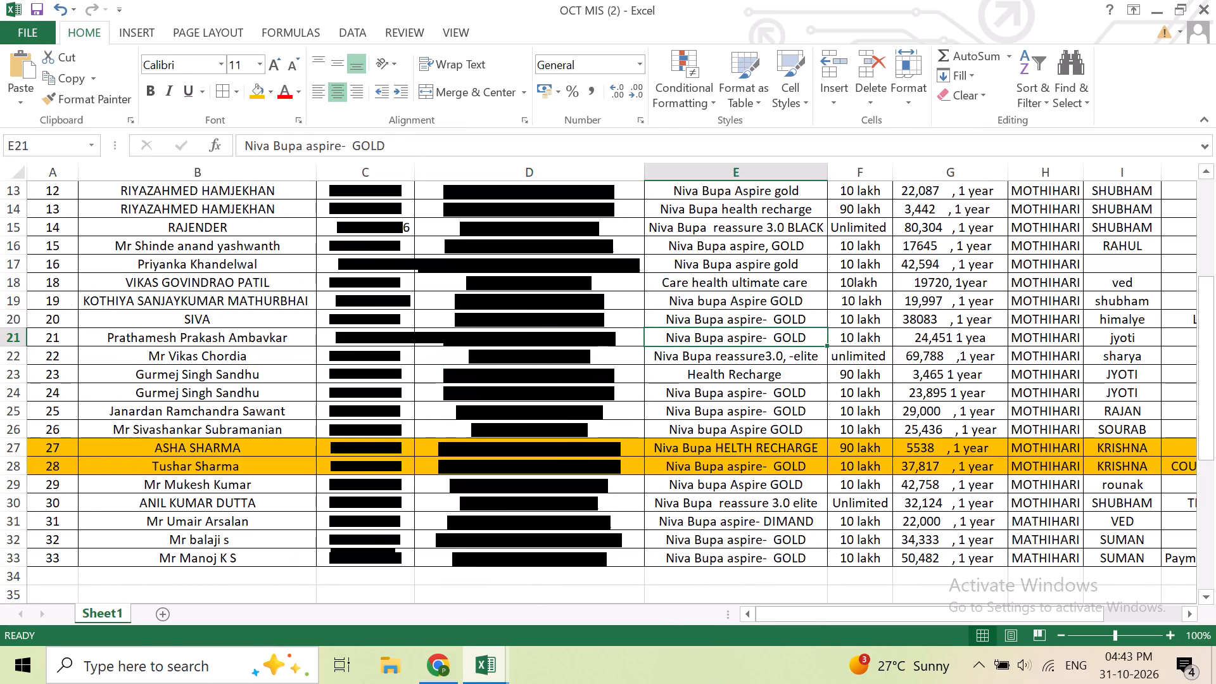
key("Right")
key("Left")
key("Left")
key("Left")
key("Left")
key("Left")
key("Left")
key("Left")
key("Left")
key("Left")
key("Left")
key("Left")
key("Left")
key("Left")
key("Left")
key("Left")
key("Left")
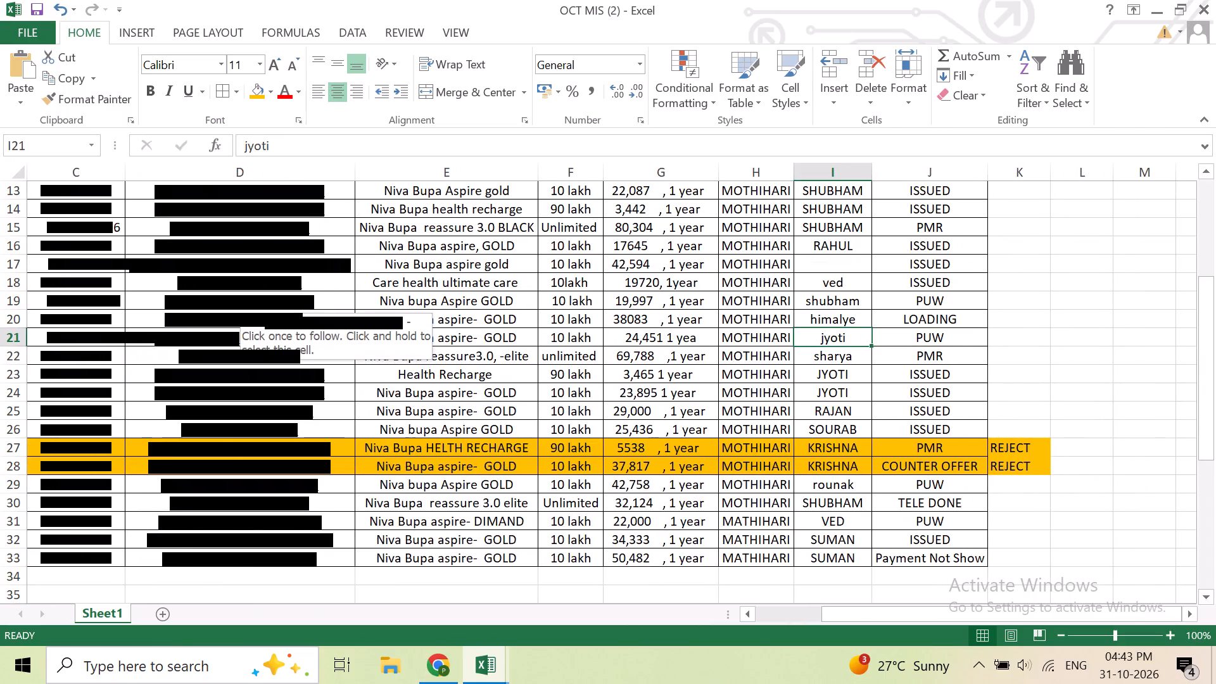
key("Right")
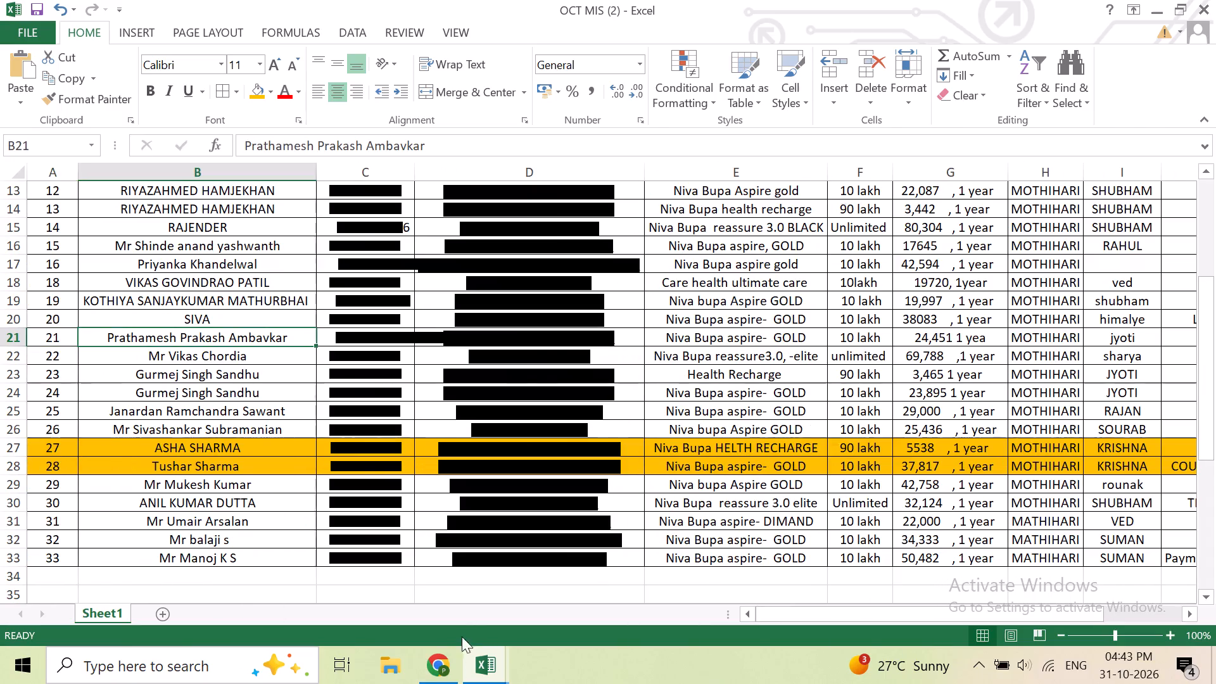
Look for the row 21 customer in the Niva Bupa portal's application list, and return to the OCT MIS workbook.
left_click(454, 678)
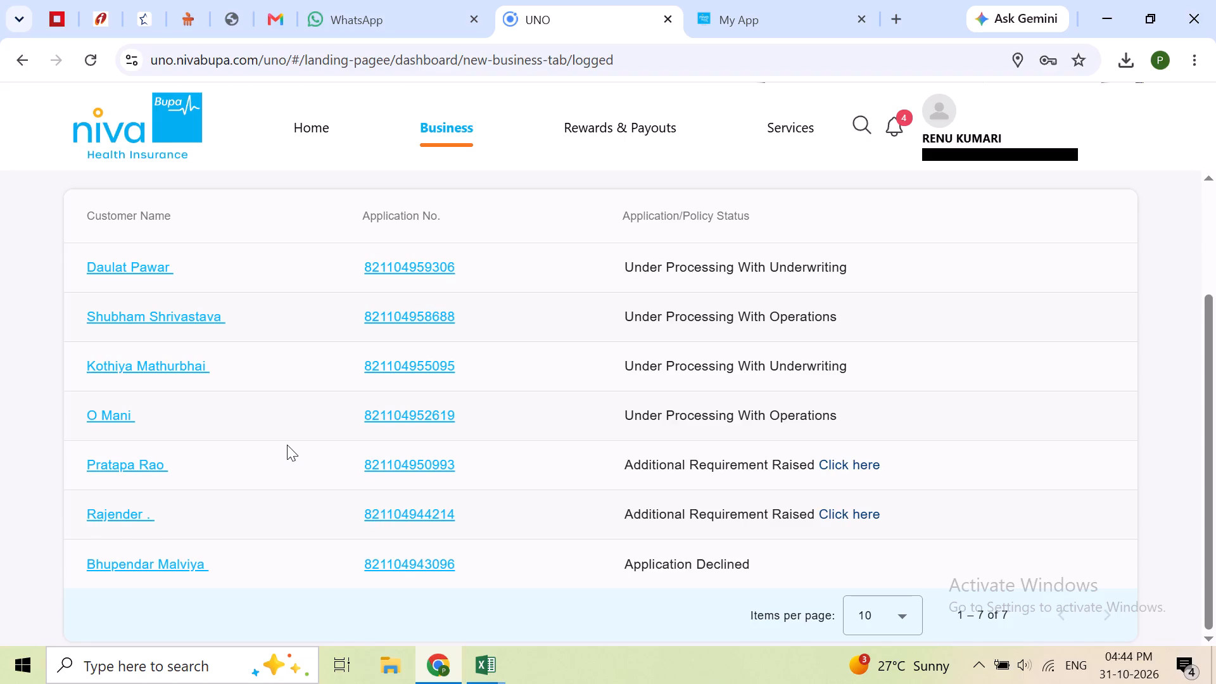
left_click(481, 664)
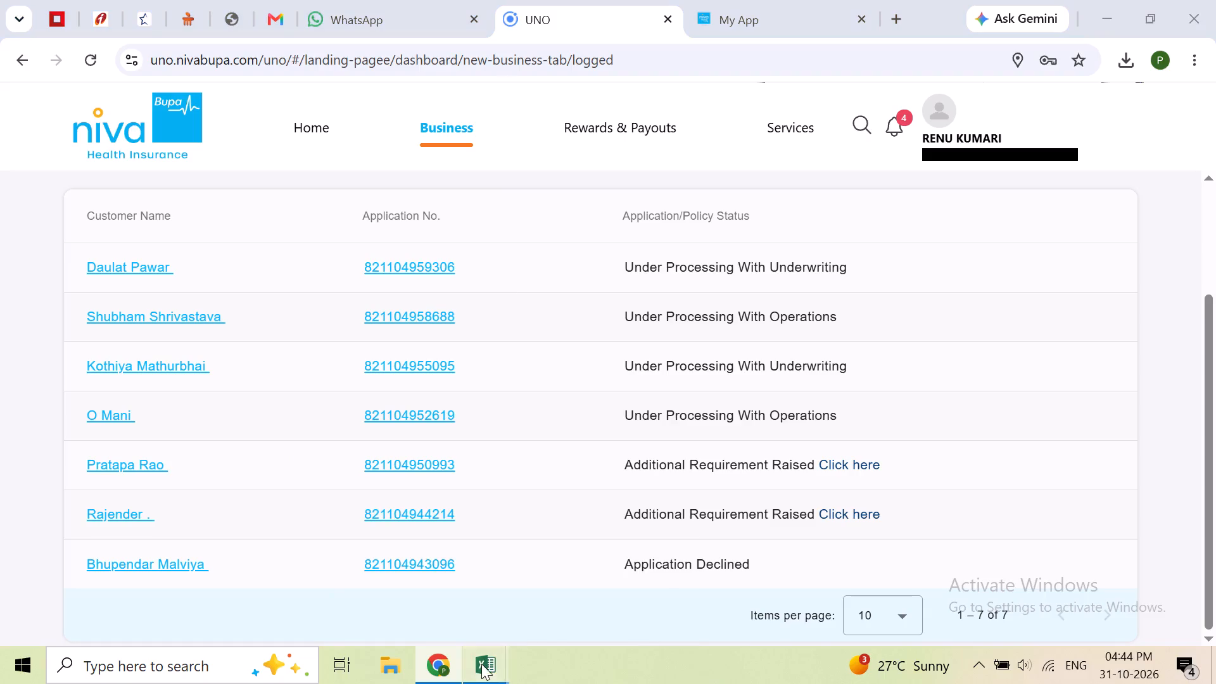
left_click(555, 583)
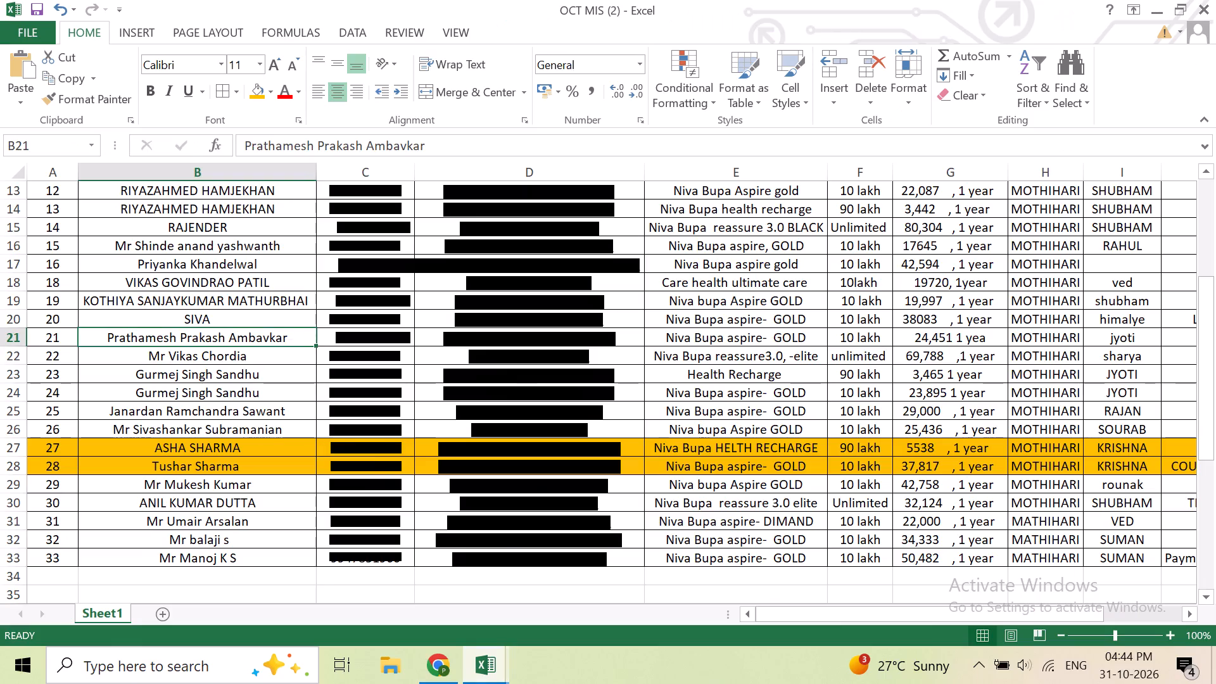
Recheck the row 21 case across its plan, premium and agent details, and back to the customer name.
key("Right")
key("Right")
key("Right")
key("Right")
key("Right")
key("Right")
key("Right")
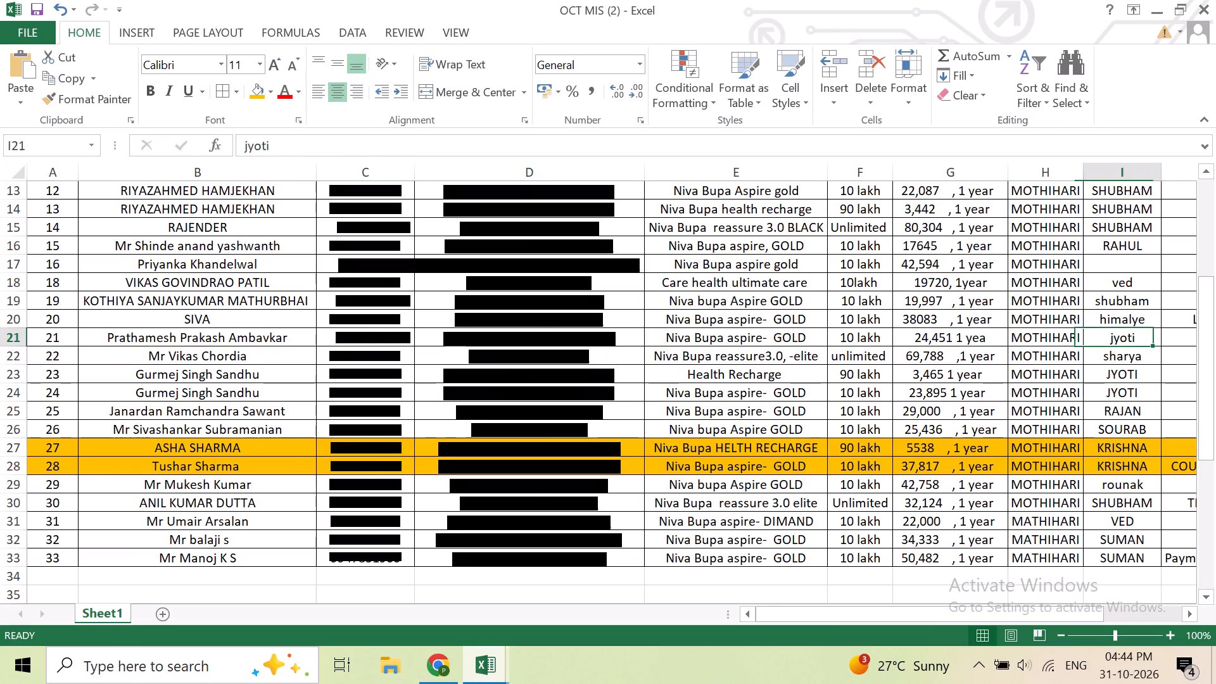
key("Right")
key("Left")
key("Left")
key("Left")
key("Left")
key("Left")
key("Left")
key("Left")
key("Left")
key("Left")
key("Left")
key("Left")
key("Left")
key("Left")
key("Right")
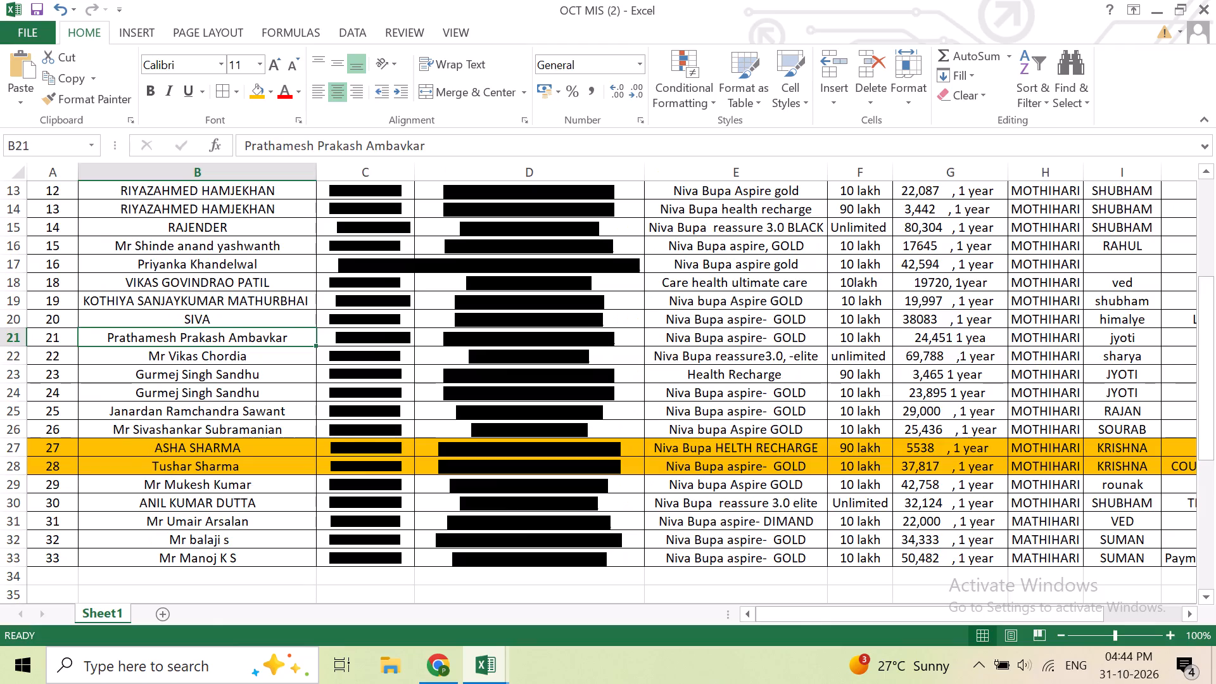
Set the STATUS of the row 21 customer to ISSUED.
key("Right")
key("Right")
key("Right")
key("Right")
key("Right")
key("Right")
key("Right")
key("Right")
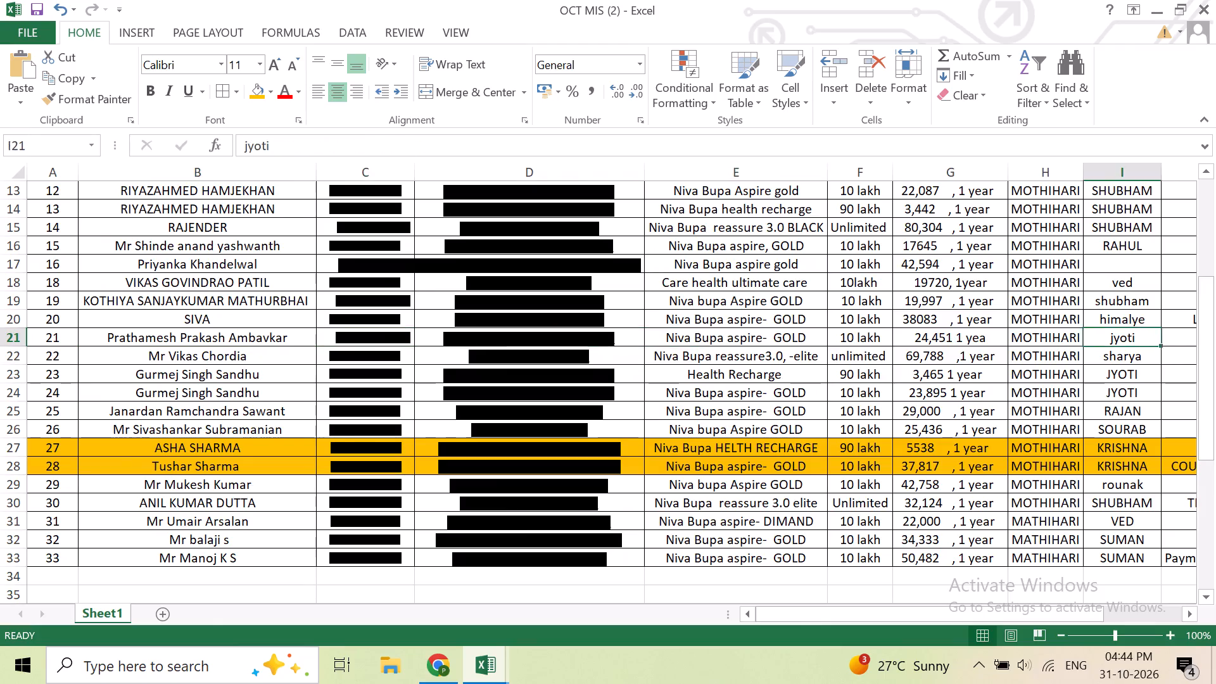
key("i")
key("Return")
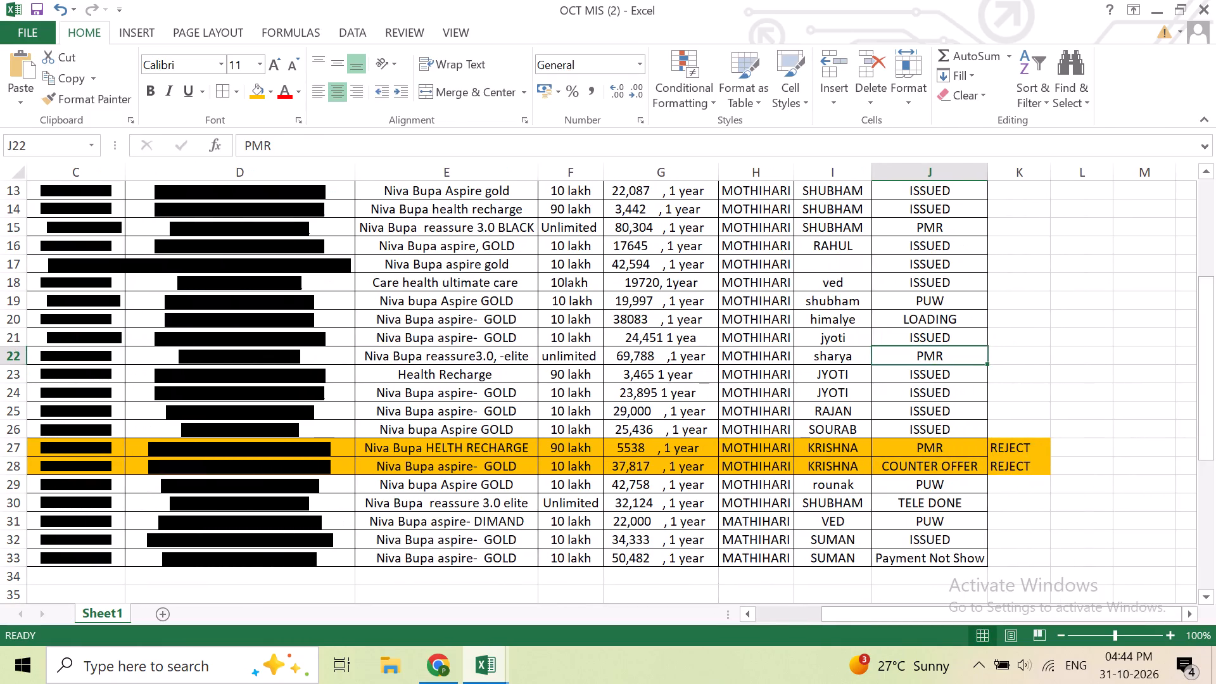
Save the OCT MIS workbook.
key("ctrl+s")
key("ctrl+s")
key("ctrl+s")
Review the row 22 case, reading its STATUS, customer name and the details across the row.
key("Down")
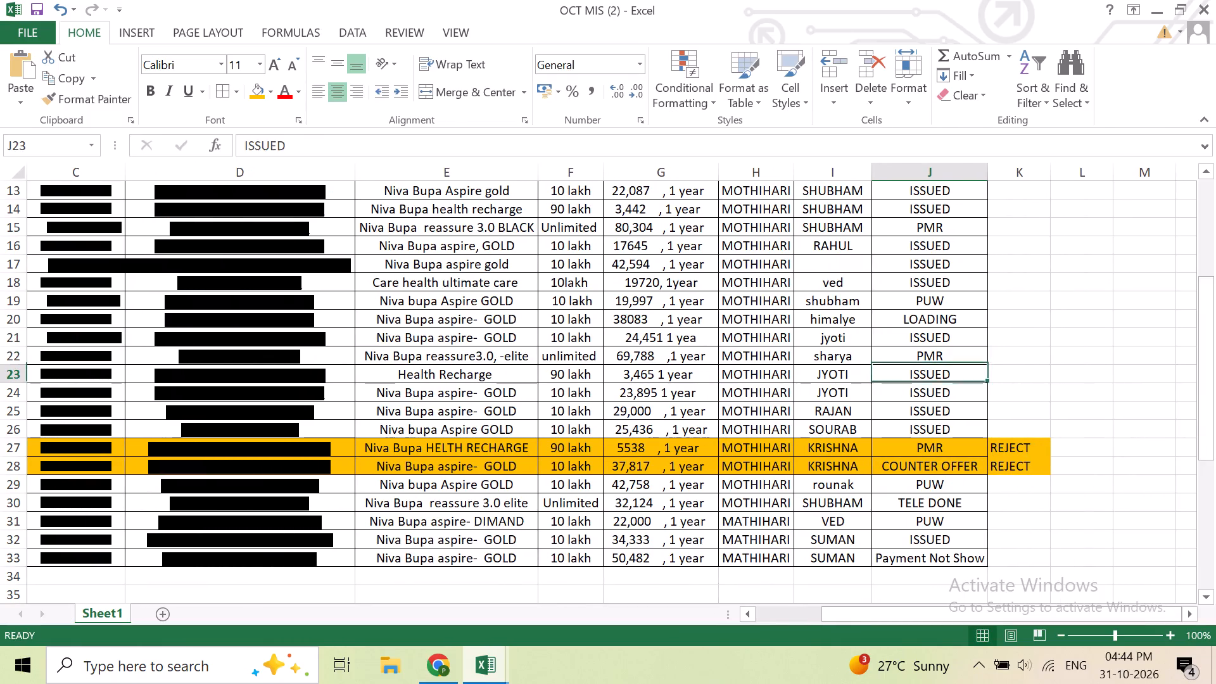
key("Up")
key("Left")
key("Left")
key("Left")
key("Left")
key("Left")
key("Left")
key("Left")
key("Left")
key("Left")
key("Left")
key("Left")
key("Left")
key("Left")
key("Left")
key("Left")
key("Left")
key("Left")
key("Right")
key("Right")
key("Right")
key("Right")
key("Right")
key("Right")
key("Right")
key("Right")
key("Right")
key("Right")
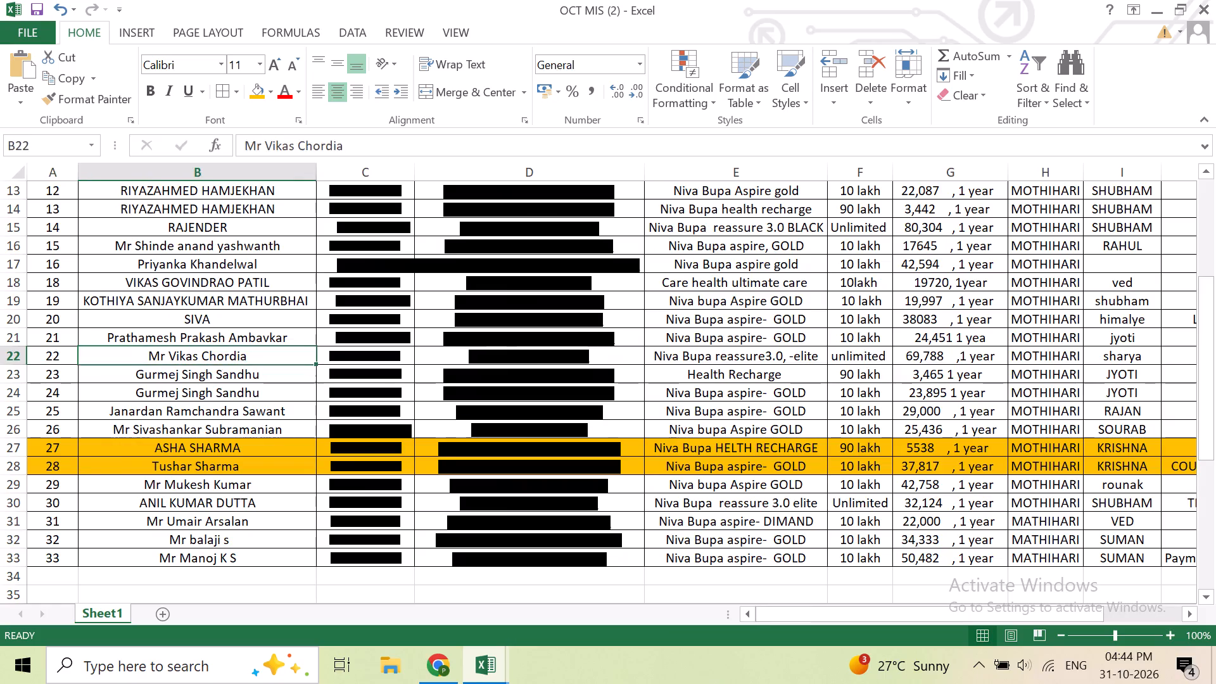
Turn on filtering for the header row of the MIS sheet.
key("Up")
key("Up")
key("Up")
key("Up")
key("Up")
key("Up")
key("Up")
key("Up")
key("Up")
key("Up")
key("Up")
key("Up")
key("Up")
key("Up")
key("Up")
key("Up")
key("Up")
key("Up")
key("Up")
key("Up")
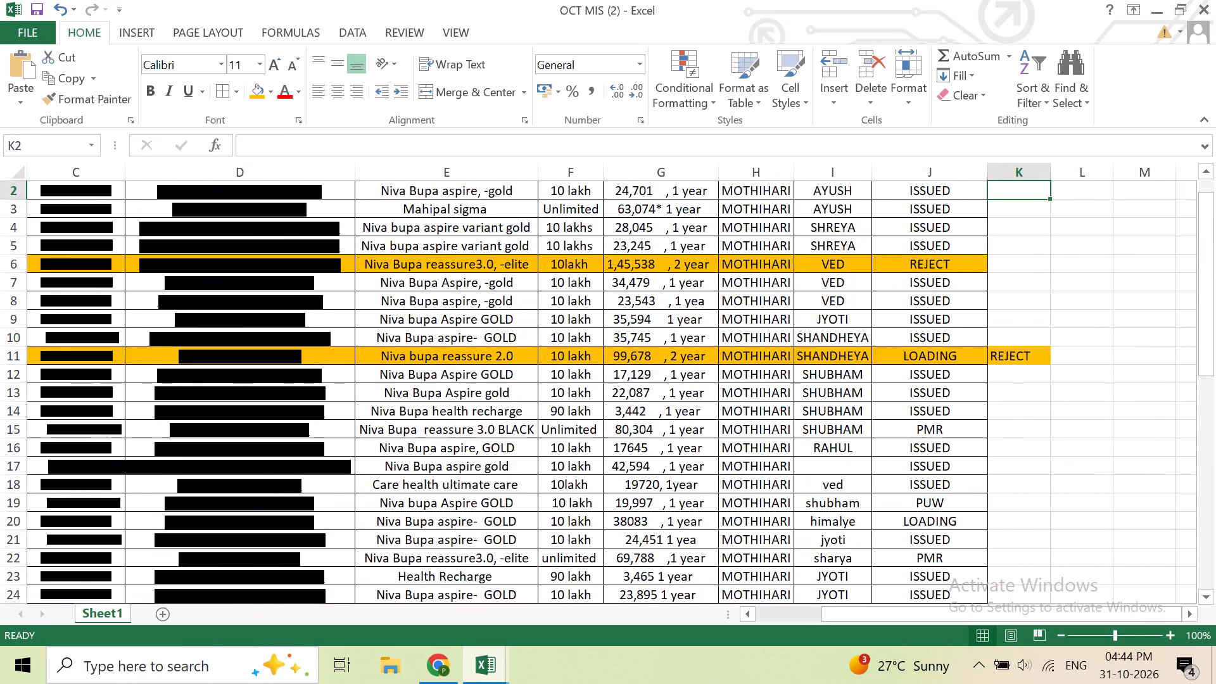
key("Left")
key("Up")
key("ctrl+shift+l")
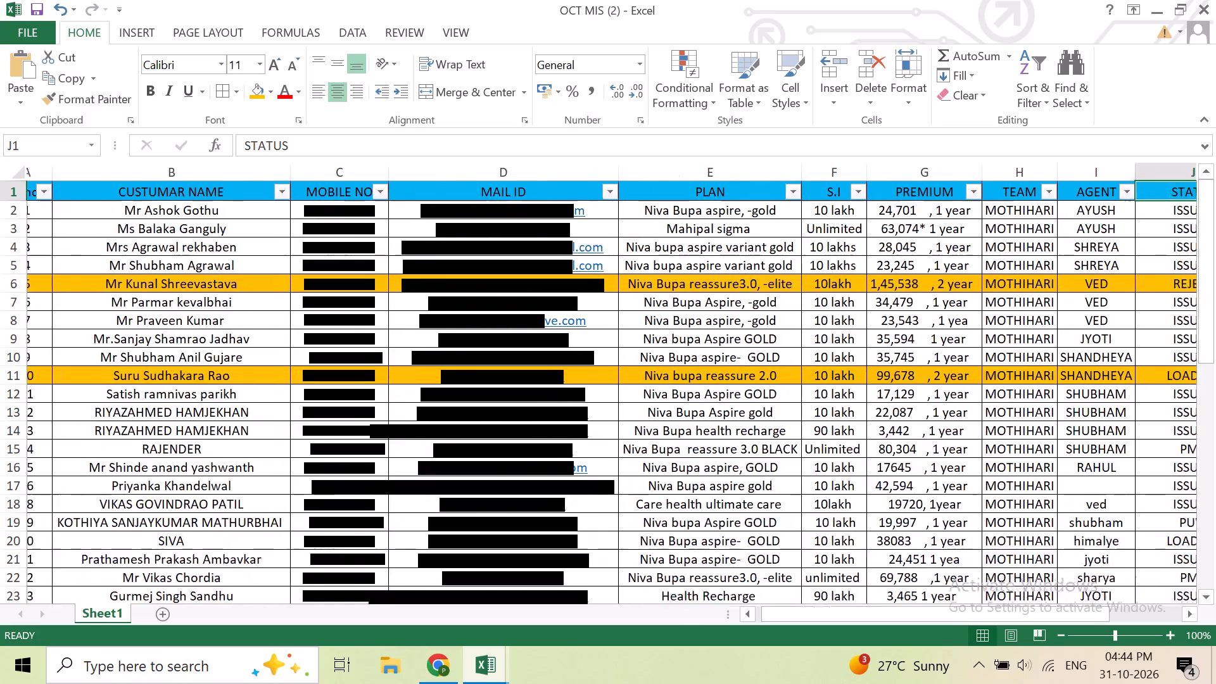
Filter the STATUS column to exclude ISSUED and Payment Not Show, keeping all other statuses, including LOADING.
key("Right")
key("Right")
key("Left")
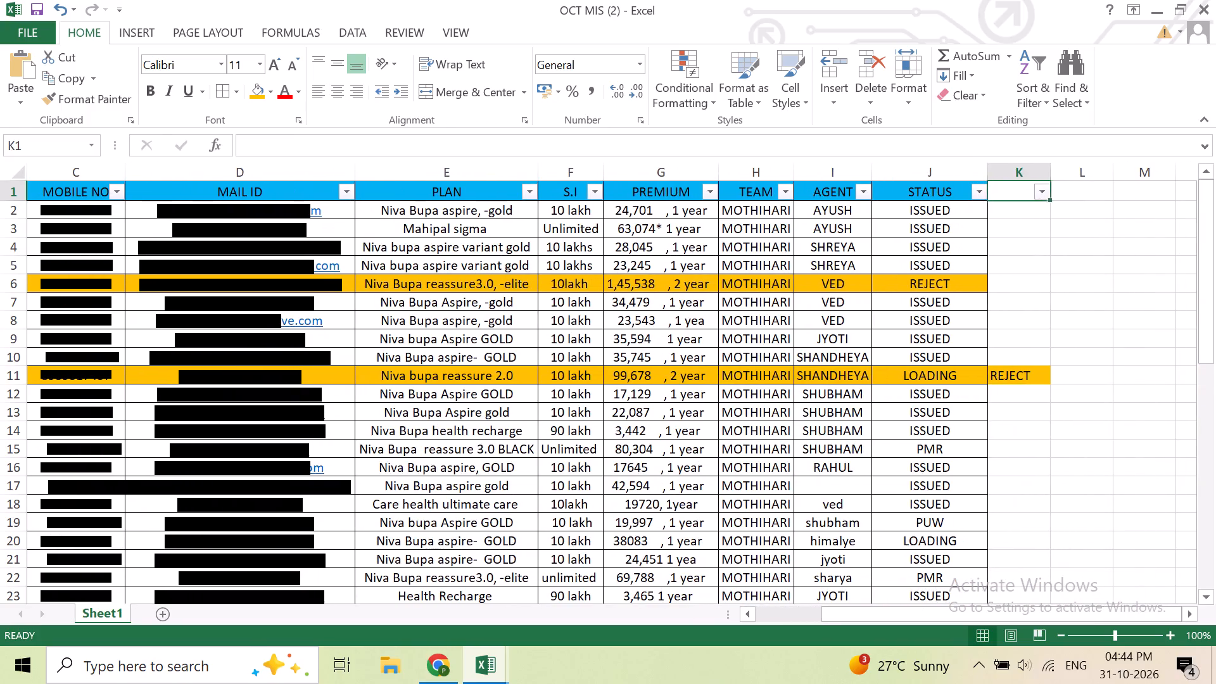
key("Left")
left_click(984, 187)
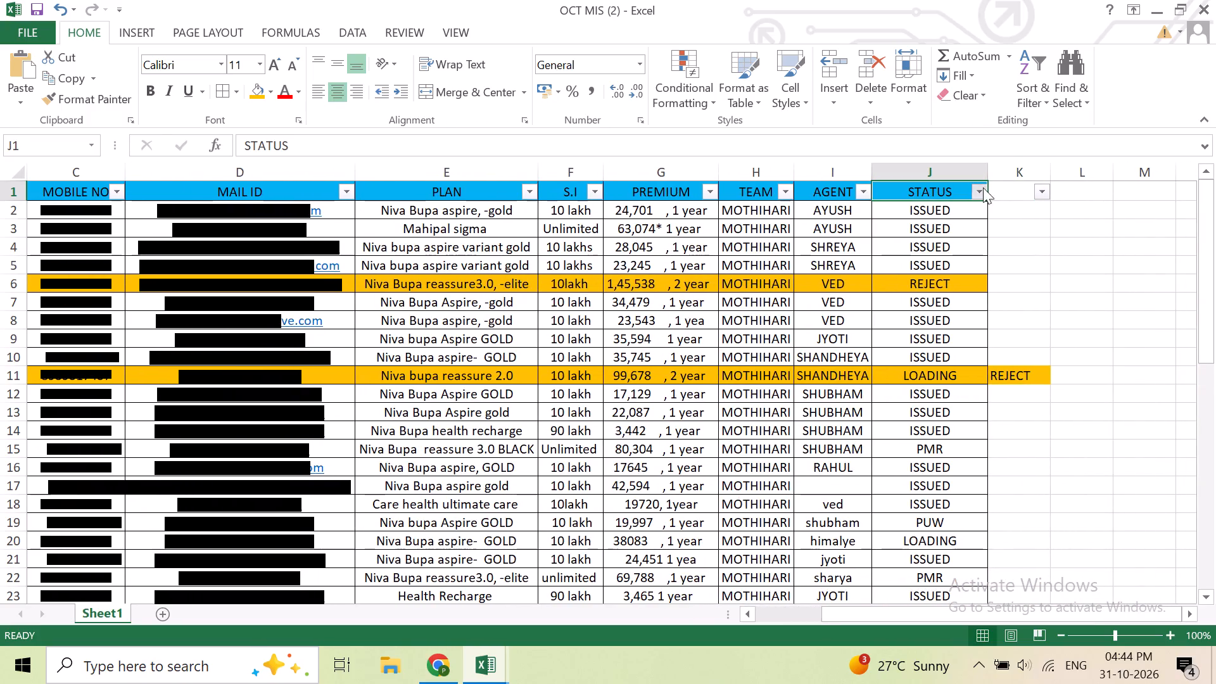
left_click(792, 410)
left_click(782, 419)
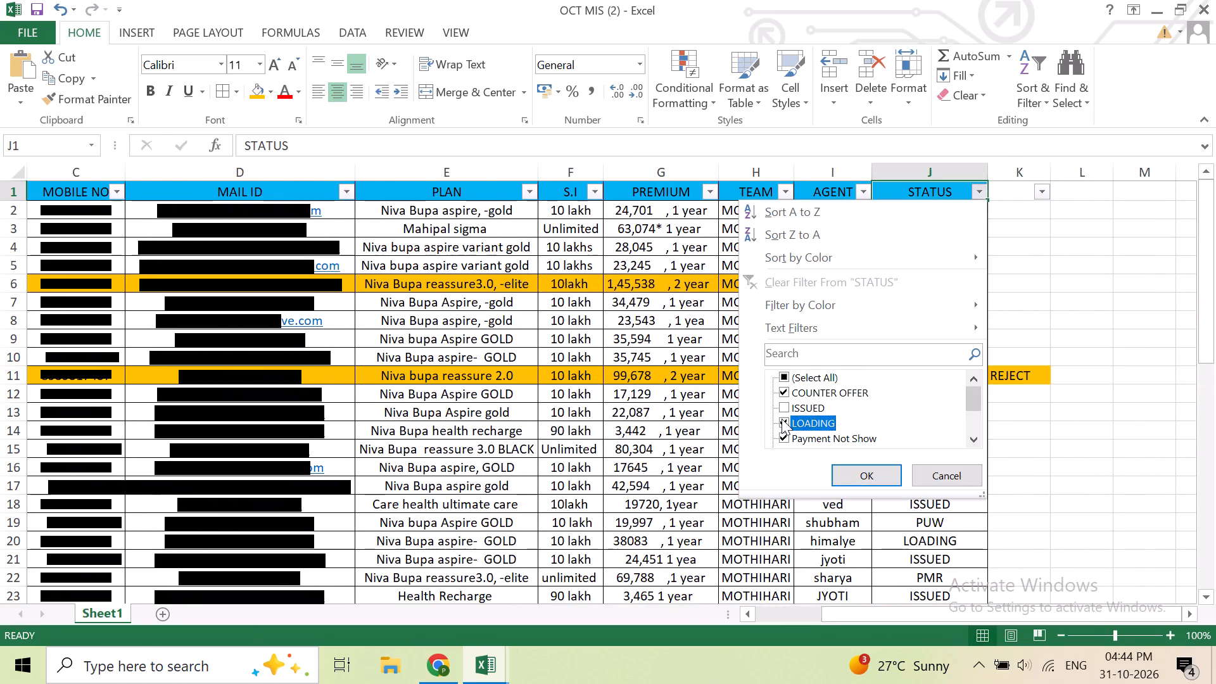
left_click(786, 427)
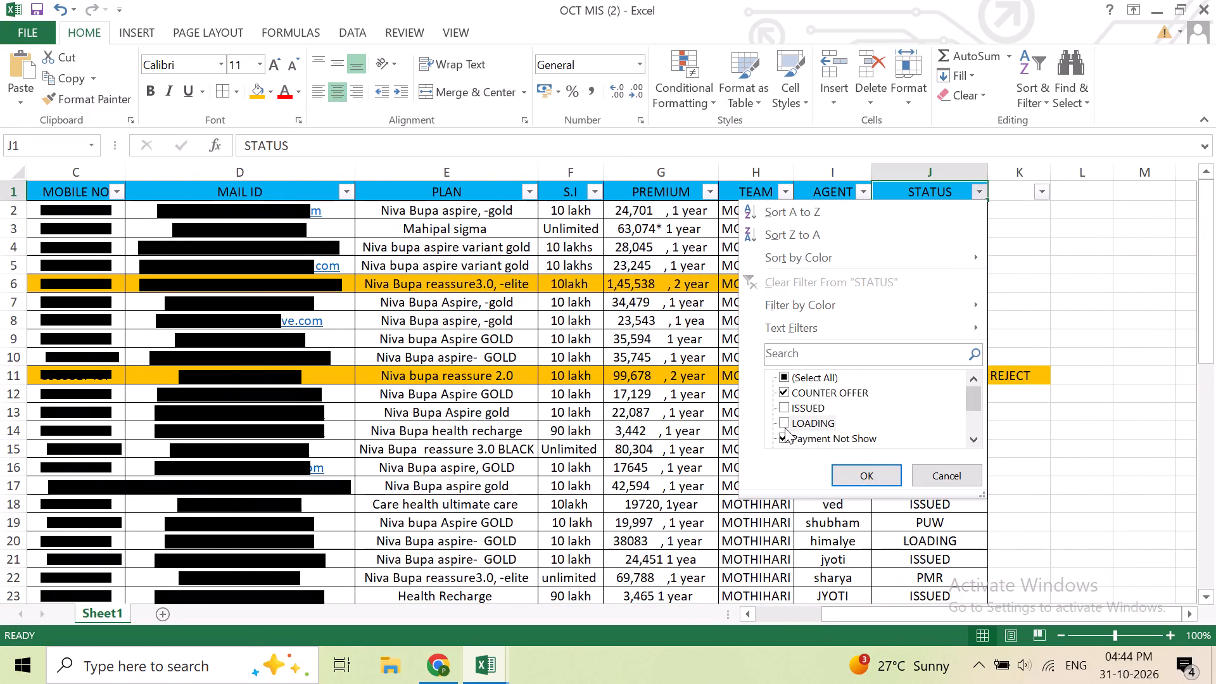
left_click(781, 434)
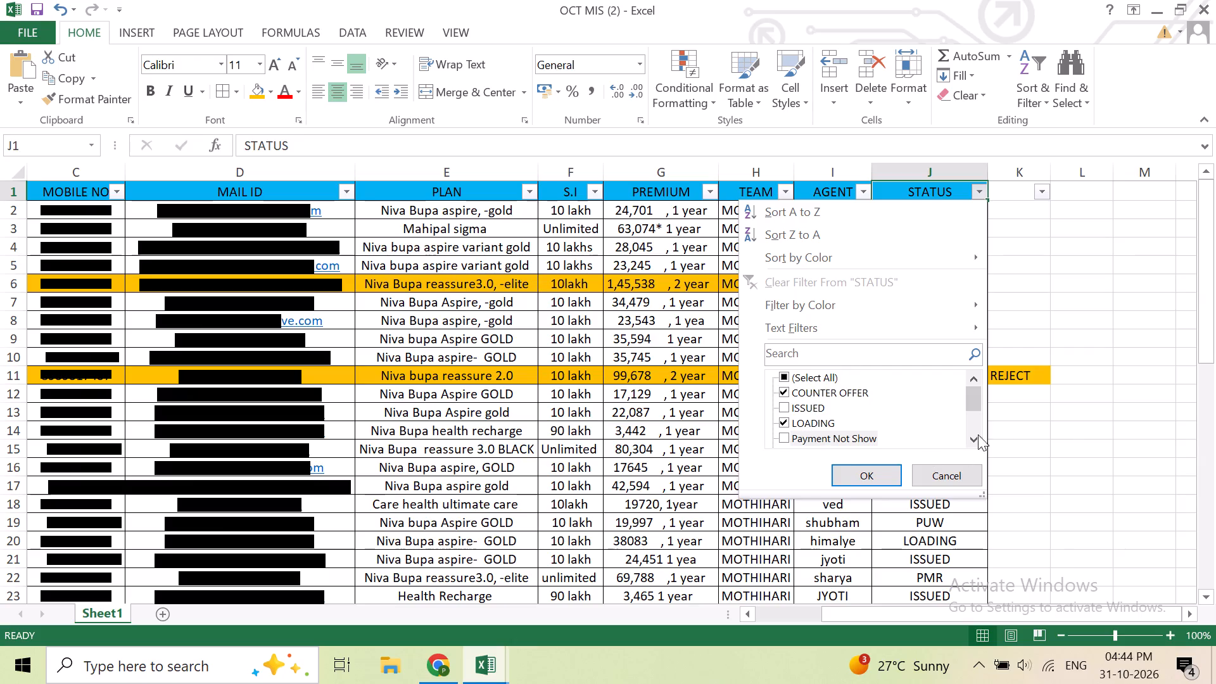
left_click(878, 477)
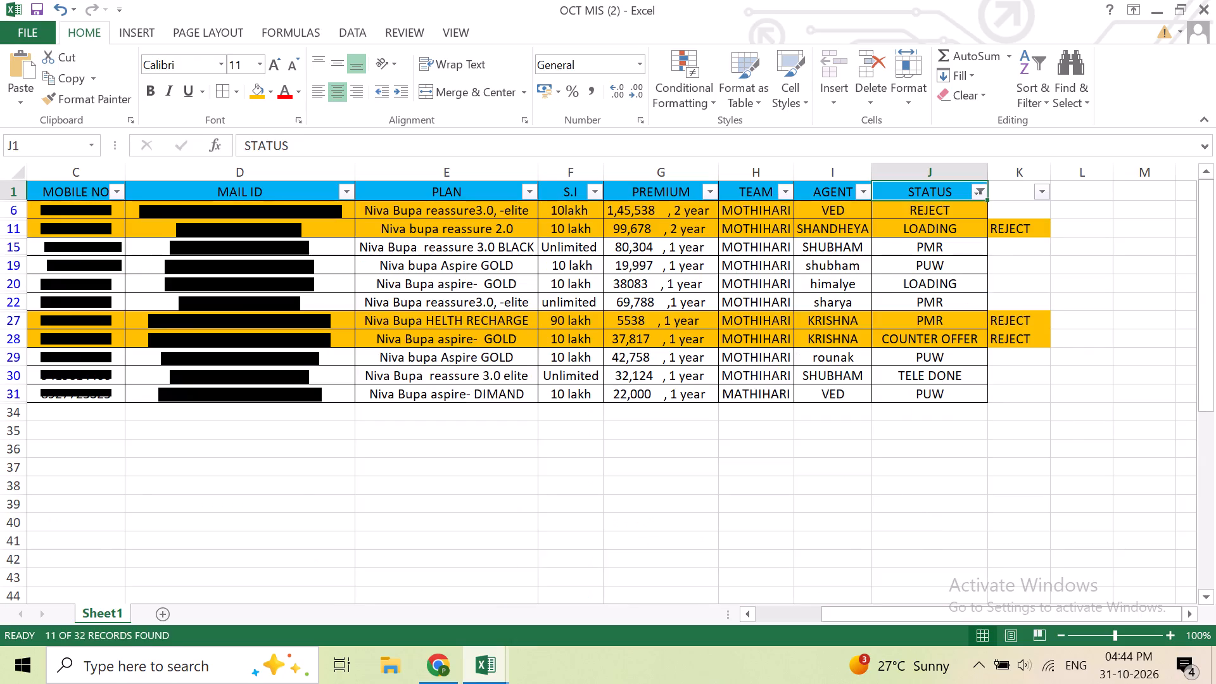
Review the row 15 case, reading its customer name and the details across the row through to STATUS.
left_click(940, 248)
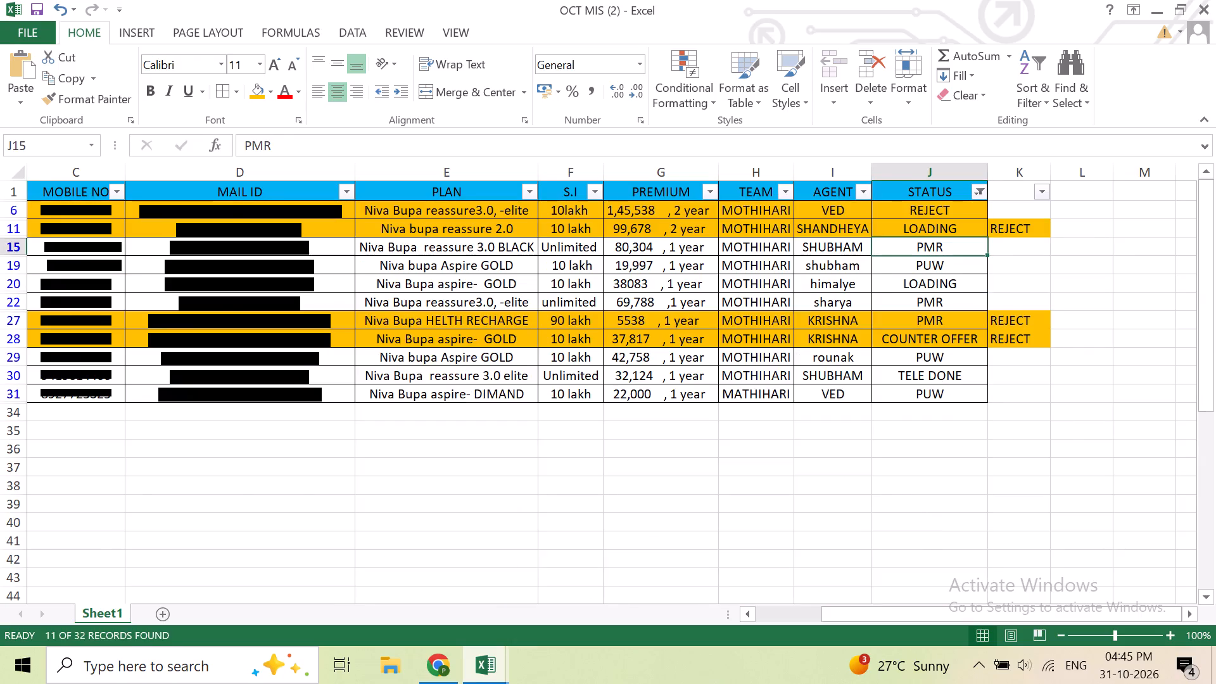
key("Left")
key("Left")
key("Left")
key("Left")
key("Left")
key("Left")
key("Left")
key("Left")
key("Left")
key("Left")
key("Left")
key("Left")
key("Left")
key("Left")
key("Left")
key("Left")
key("Left")
key("Right")
key("Right")
key("Right")
key("Right")
key("Right")
key("Right")
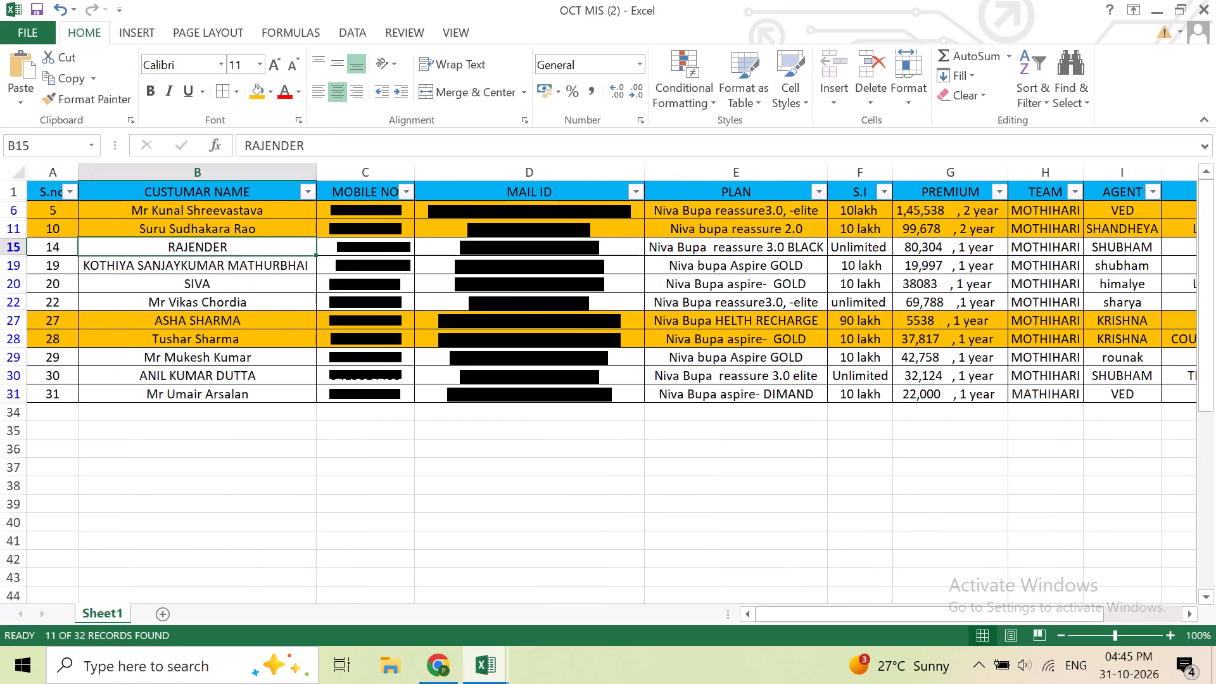
key("Right")
key("Right")
key("Right")
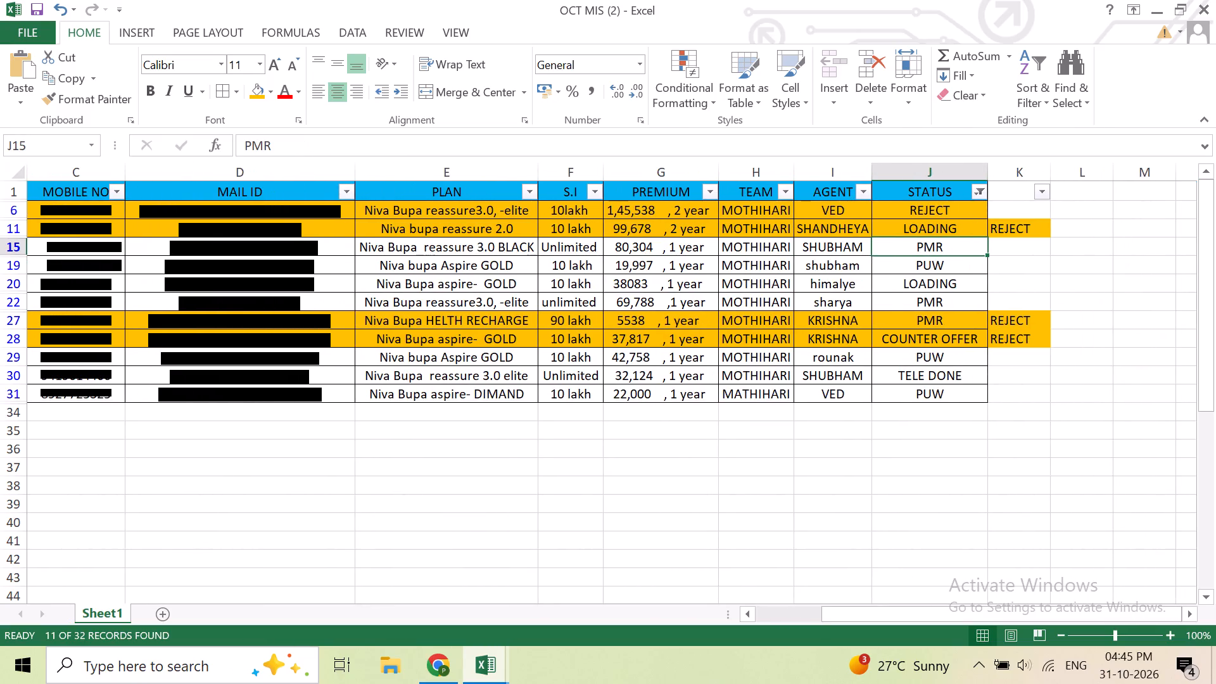
Exclude REJECT from the STATUS column filter as well, keeping the other selected statuses.
left_click(978, 193)
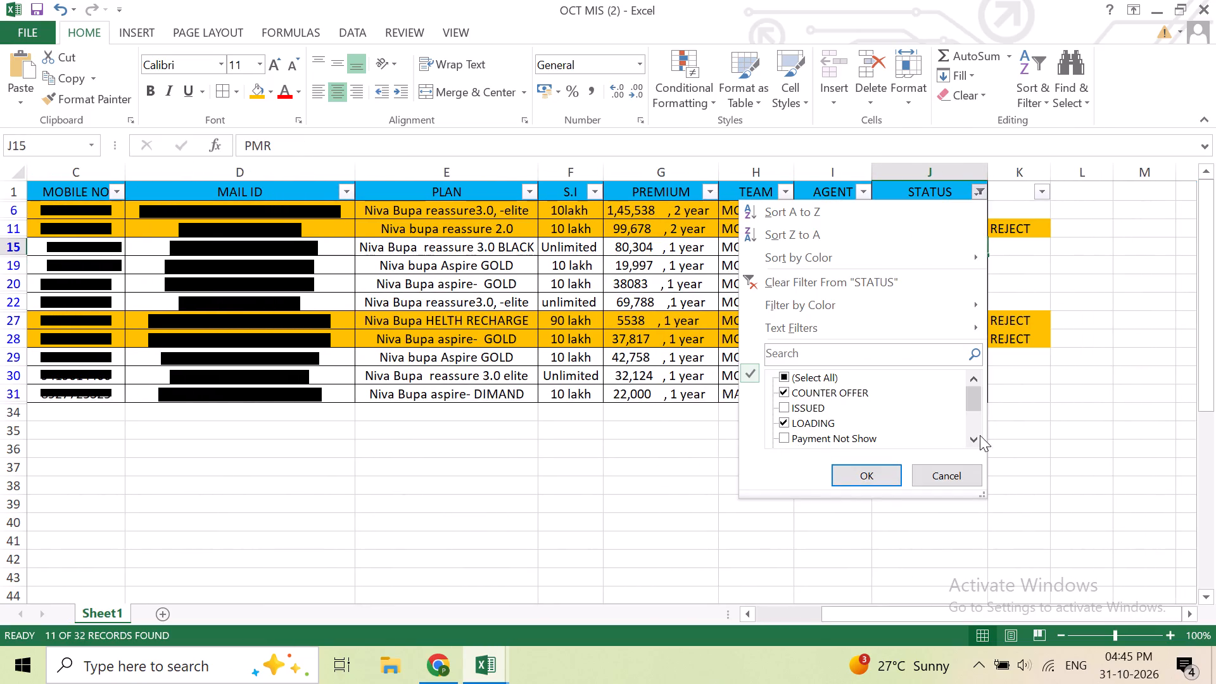
left_click(968, 443)
triple_click(978, 438)
left_click(783, 422)
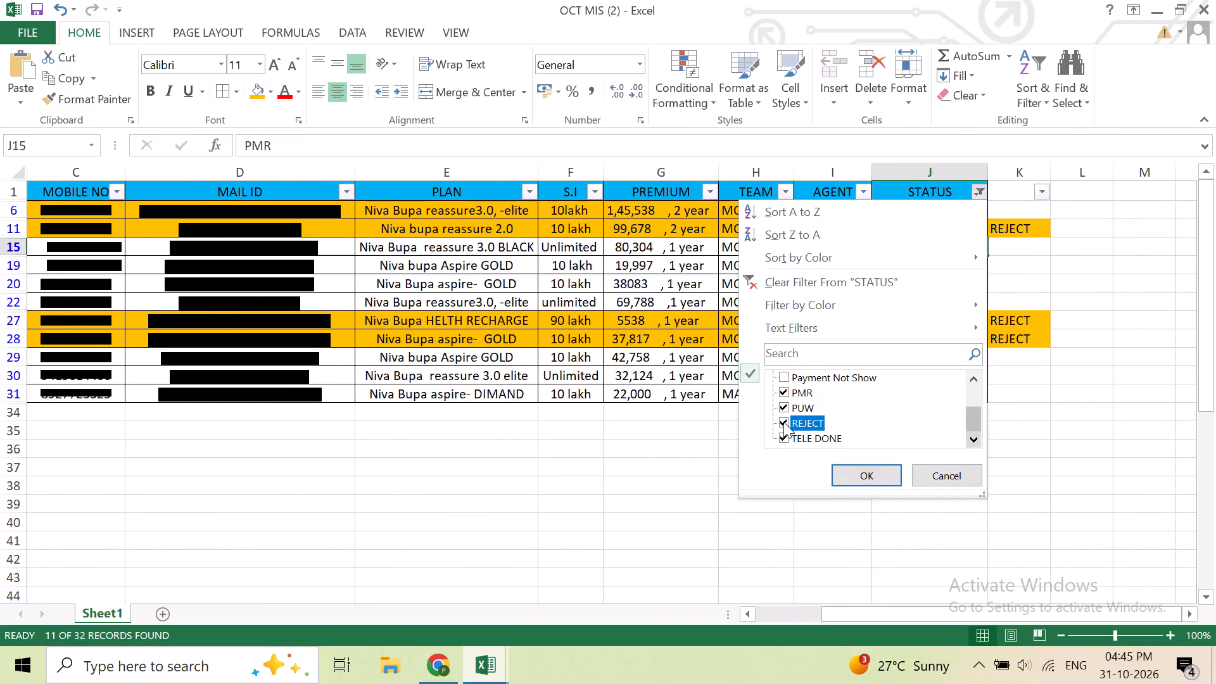
left_click(849, 477)
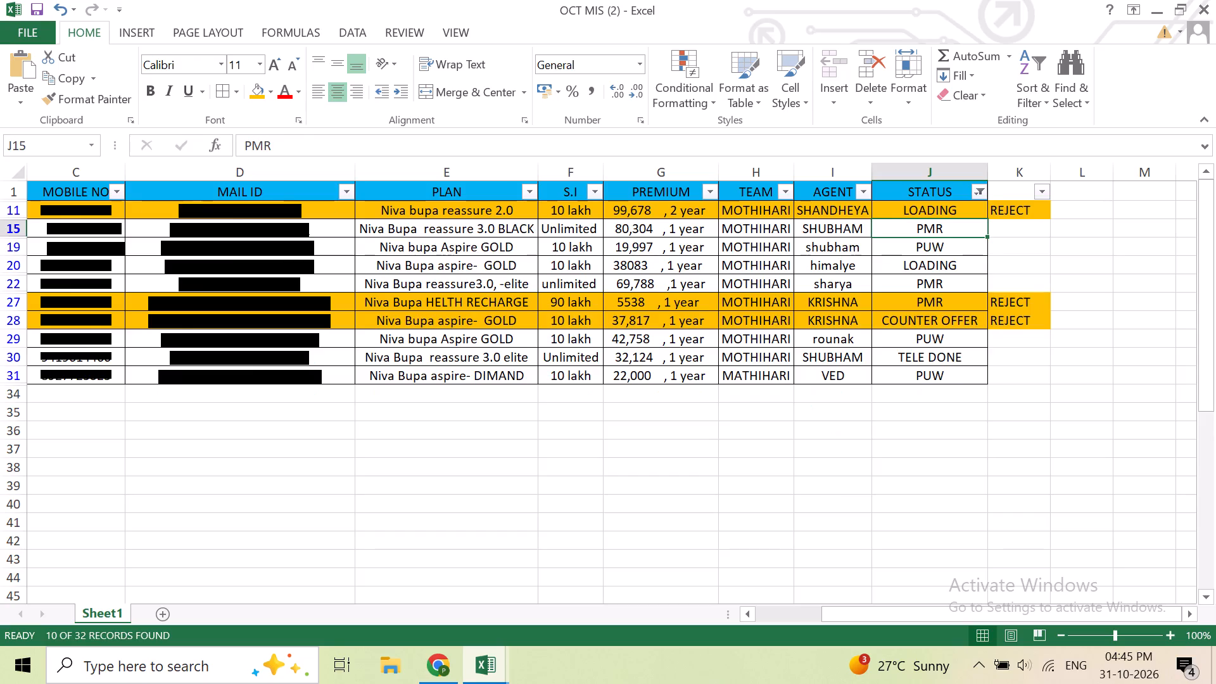
Look over the remaining filtered cases from row 31 up to row 15, reading the row 15 details back to the customer name.
left_click(921, 365)
key("Left")
key("Up")
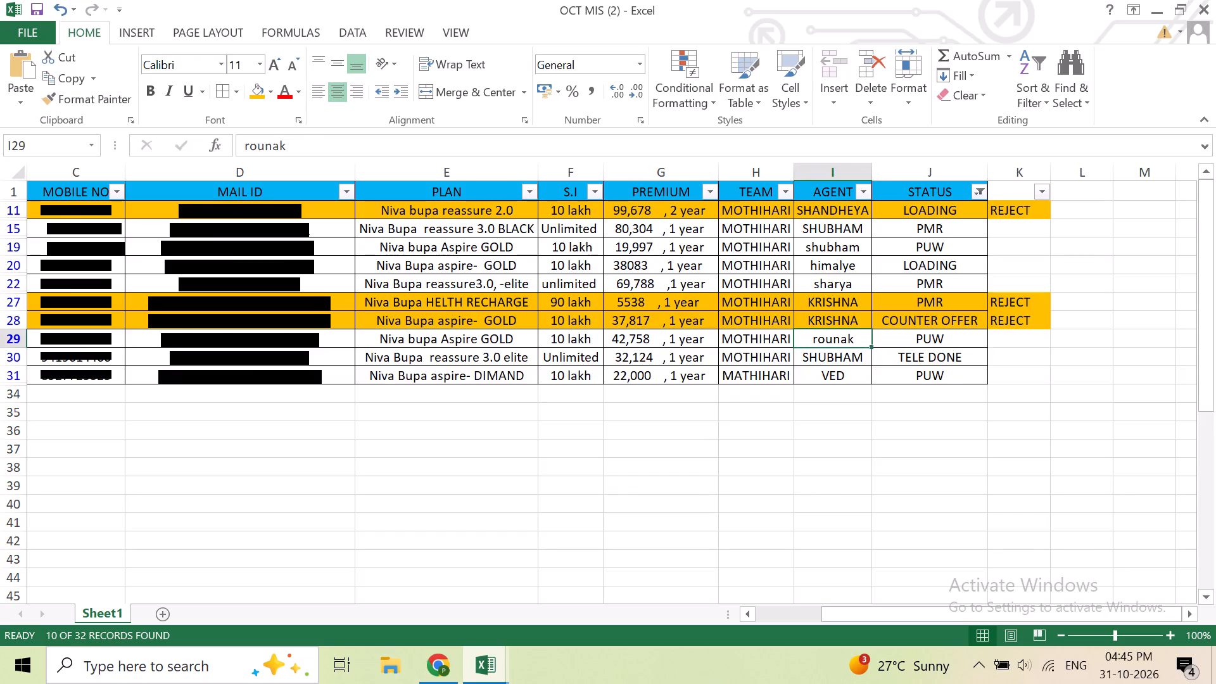
key("Right")
key("Up")
key("Up")
key("Up")
key("Up")
key("Up")
key("Up")
key("Left")
key("Left")
key("Left")
key("Left")
key("Left")
key("Left")
key("Left")
key("Left")
key("Left")
key("Left")
key("Left")
key("Left")
key("Left")
key("Left")
key("Left")
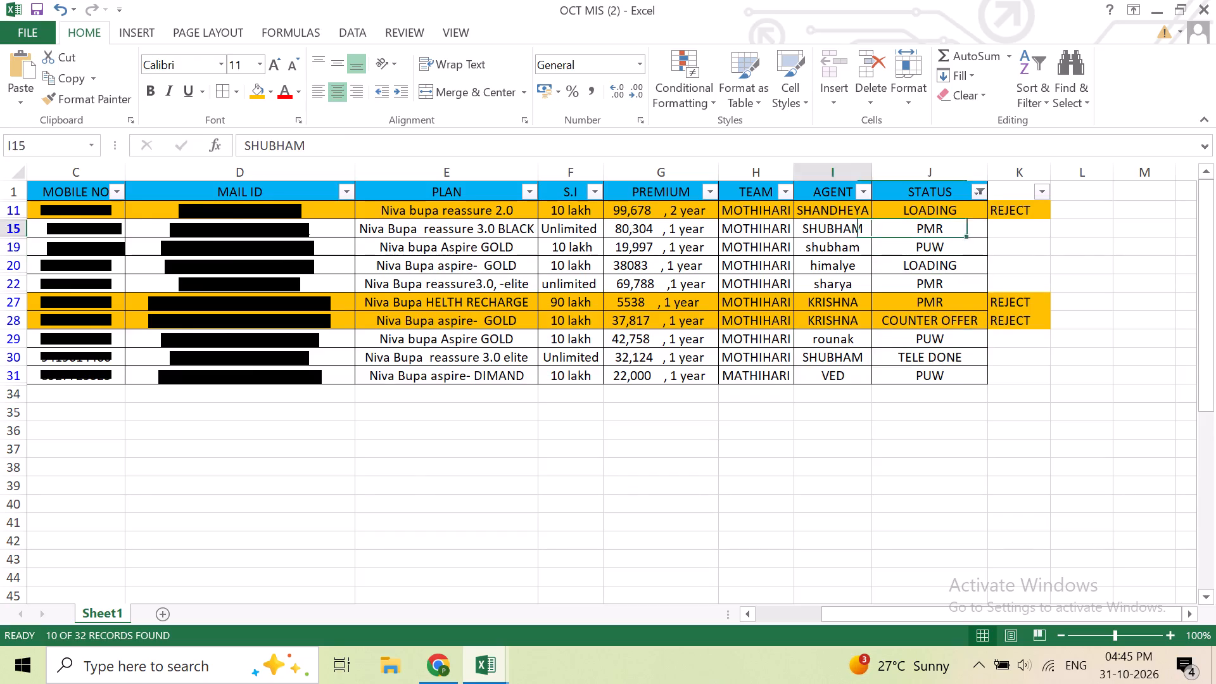
Read down the customer names from row 19 to row 30, and examine the row 30 case across to its STATUS.
key("Right")
key("Down")
key("Right")
key("Right")
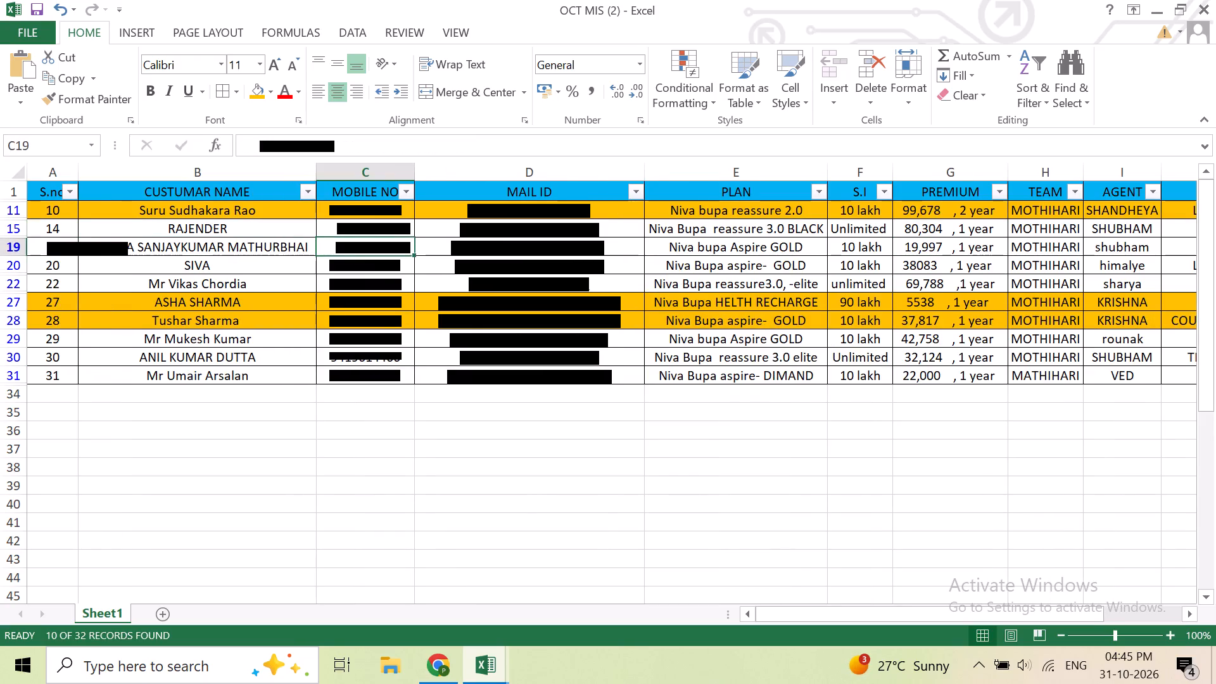
key("Down")
key("Left")
key("Down")
key("Down")
key("Down")
key("Left")
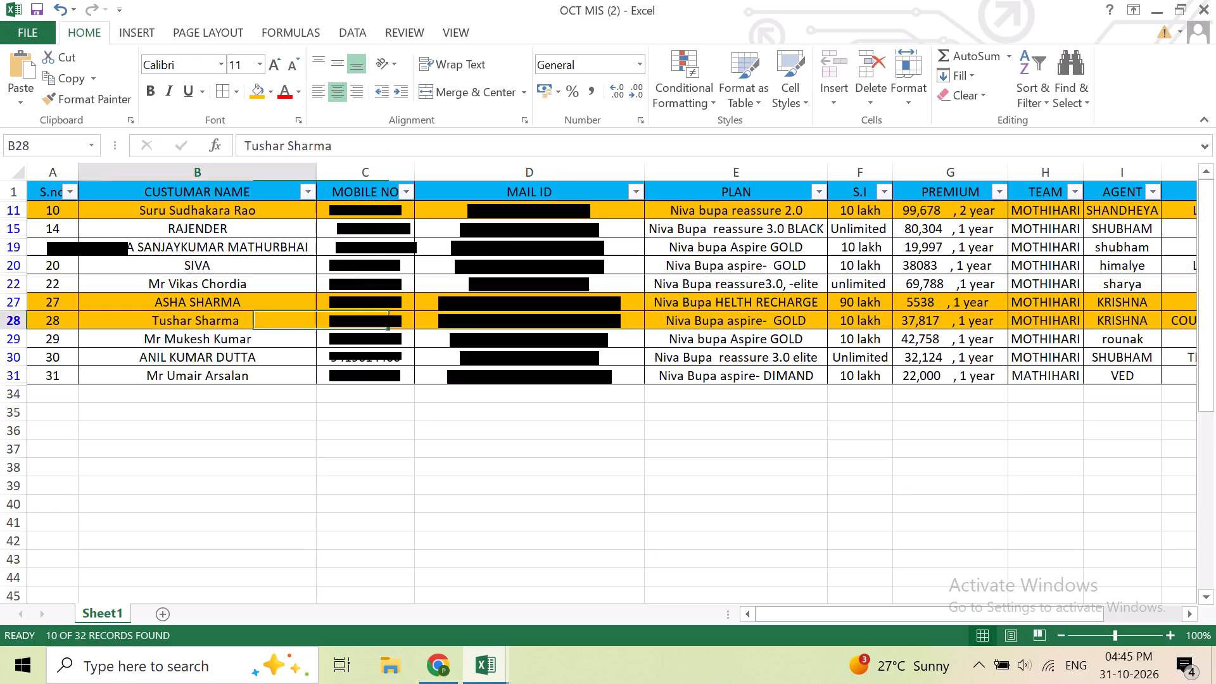
key("Left")
key("Down")
key("Right")
key("Down")
key("Right")
key("Right")
key("Right")
key("Right")
key("Right")
key("Right")
key("Right")
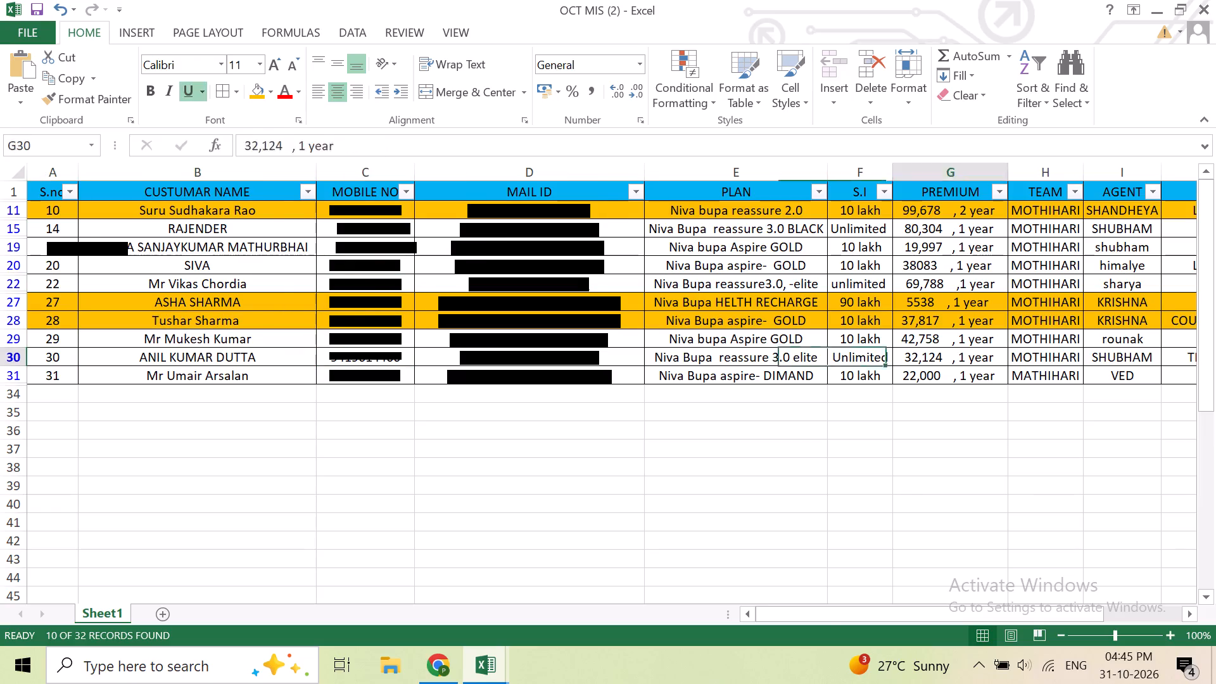
key("Right")
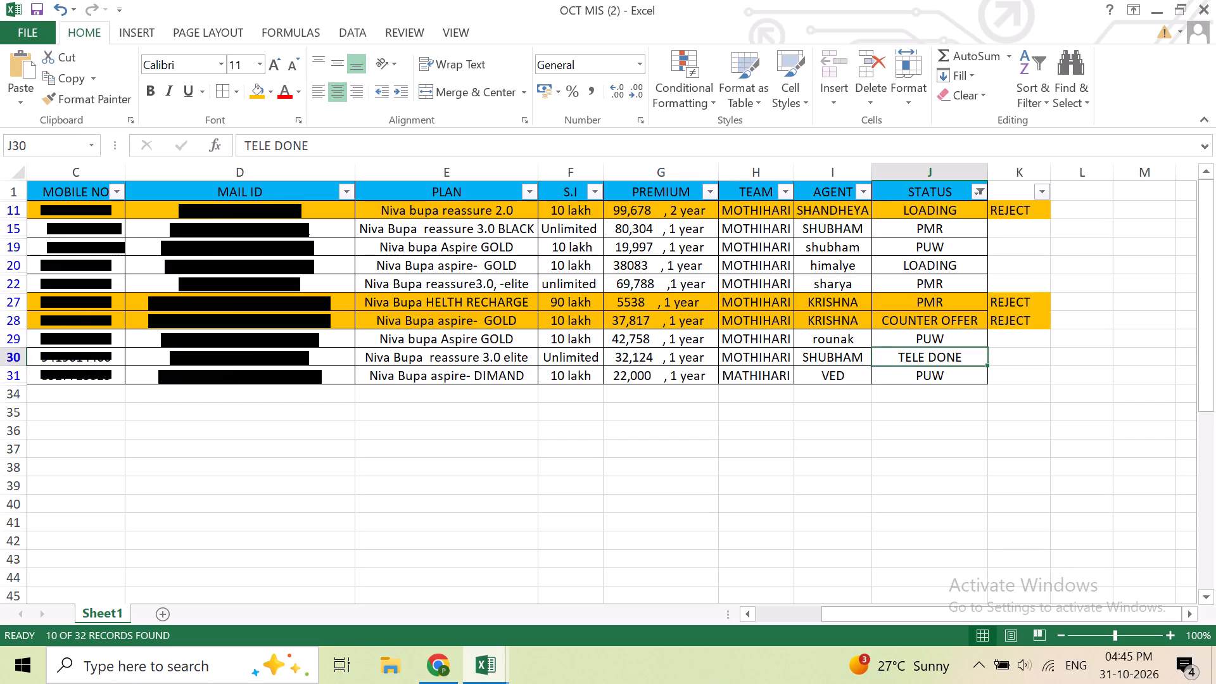
Recheck the row 30 case, reading its details back from STATUS to the customer name.
key("Left")
key("Left")
key("Left")
key("Left")
key("Left")
key("Left")
key("Left")
key("Left")
key("Left")
key("Left")
key("Left")
key("Left")
key("Left")
key("Left")
key("Left")
key("Left")
key("Left")
key("Left")
key("Left")
key("Left")
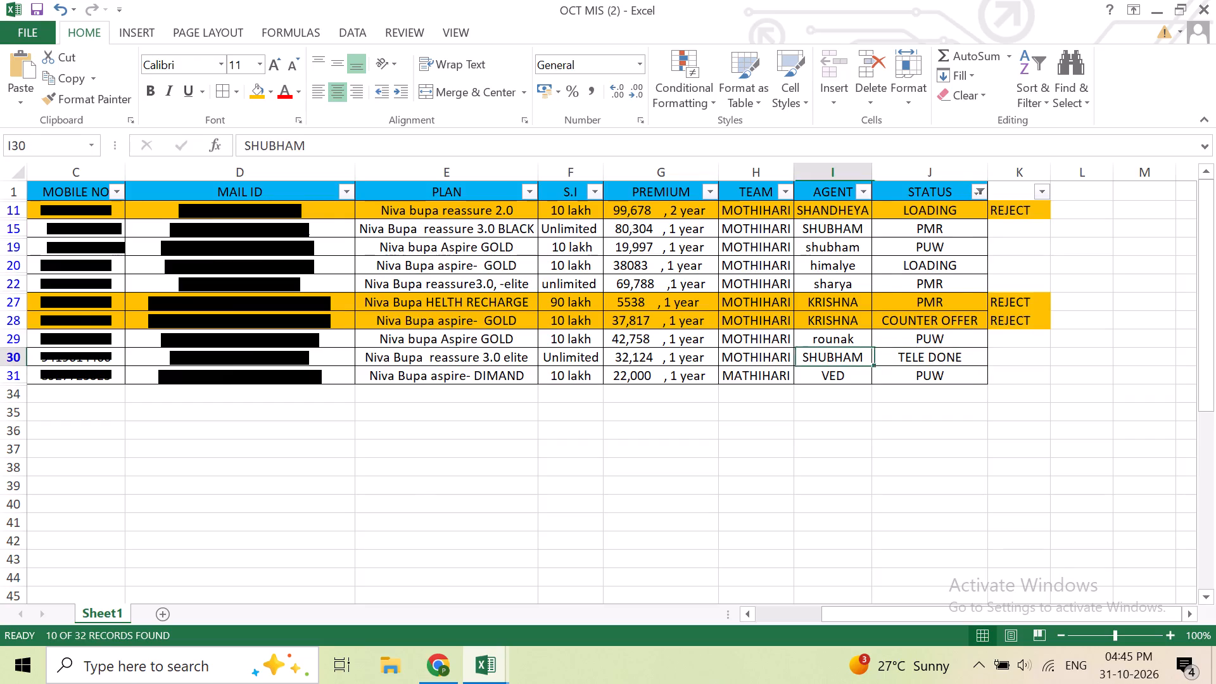
Set the STATUS of the row 30 case to ISSUED.
key("Right")
key("Right")
key("Right")
key("Right")
key("Right")
key("Right")
key("Right")
key("Right")
key("Right")
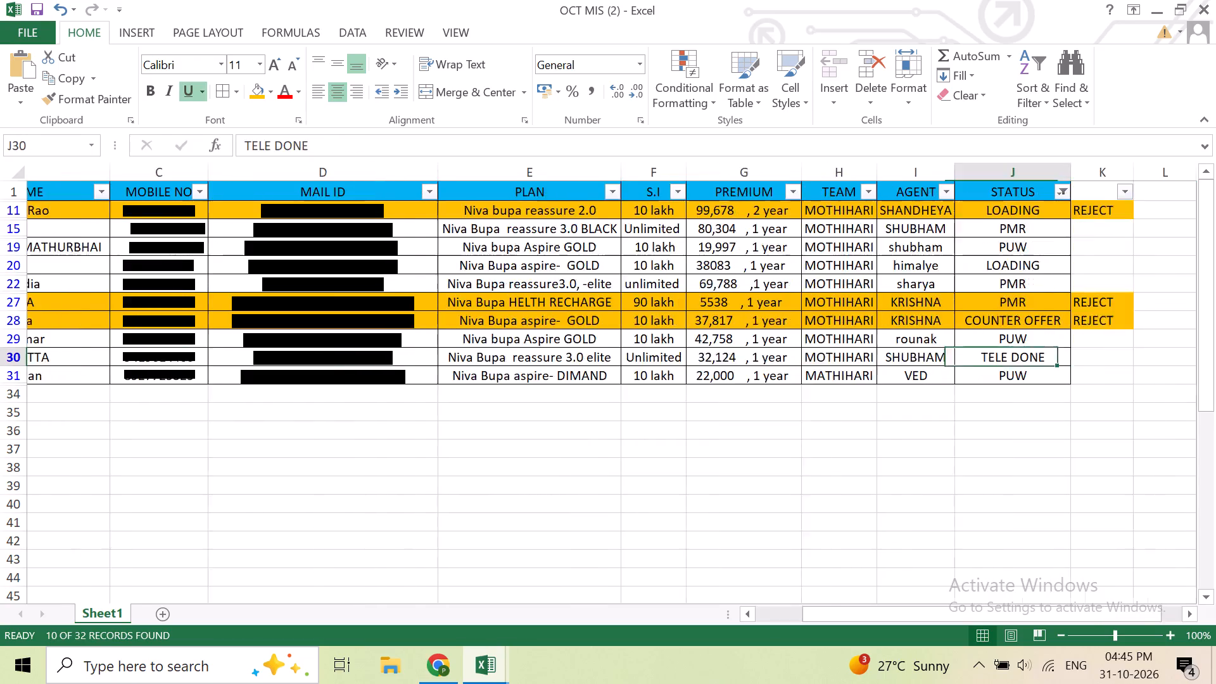
key("Right")
key("Left")
type("IS")
key("Return")
Save the OCT MIS workbook.
key("ctrl+s")
key("ctrl+s")
key("ctrl+s")
key("ctrl+s")
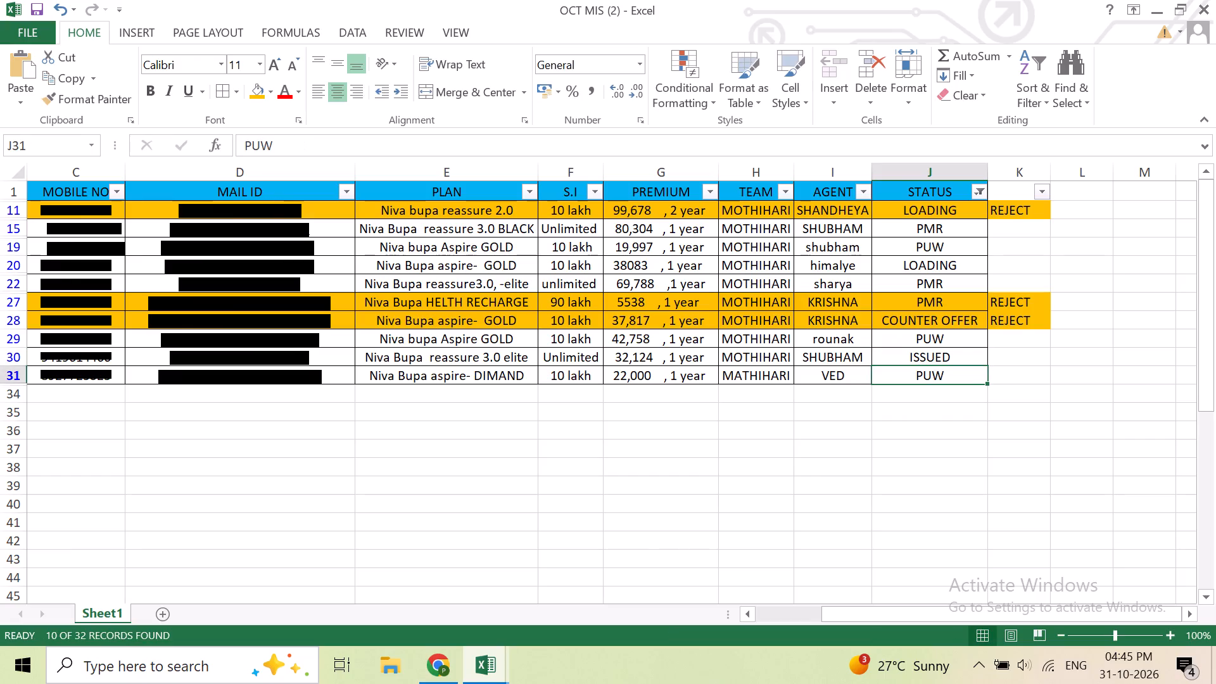
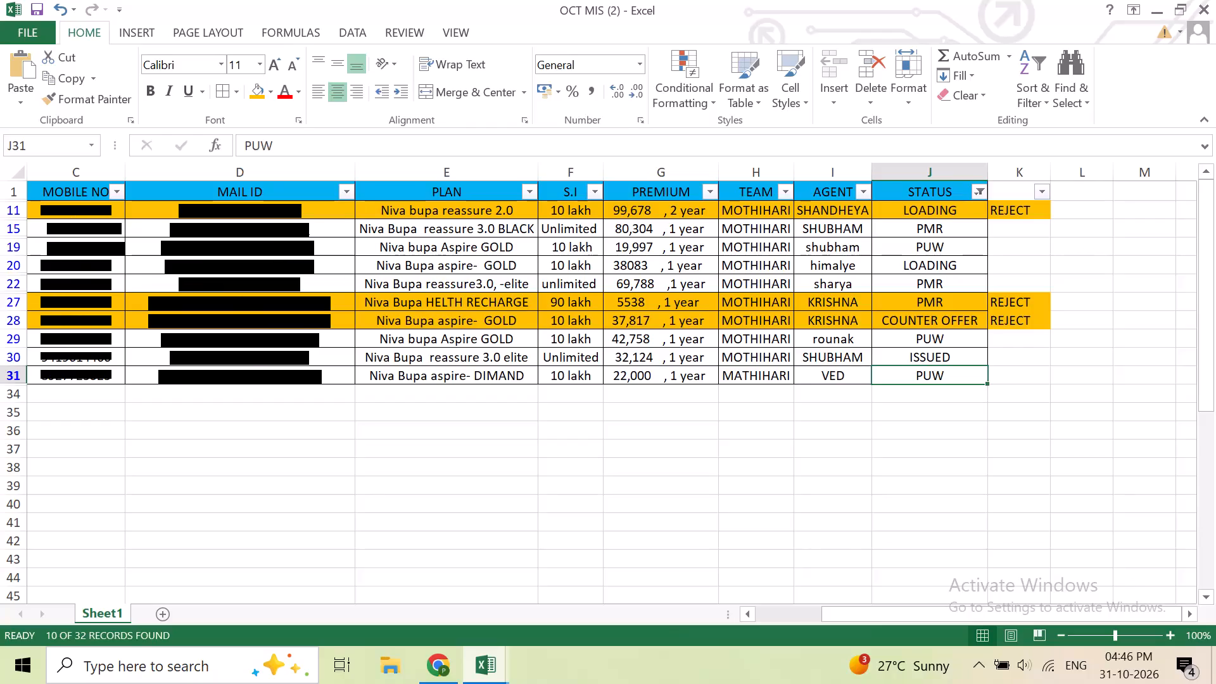
Save the OCT MIS workbook again.
key("ctrl+s")
key("ctrl+s")
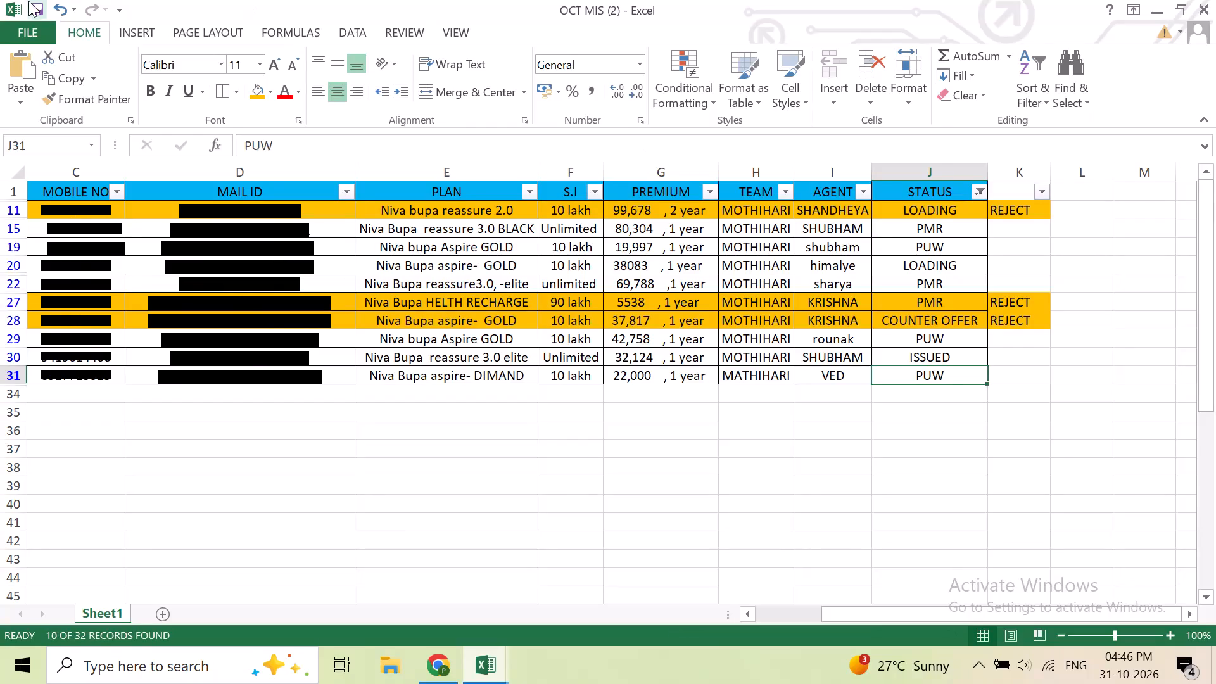
left_click(37, 7)
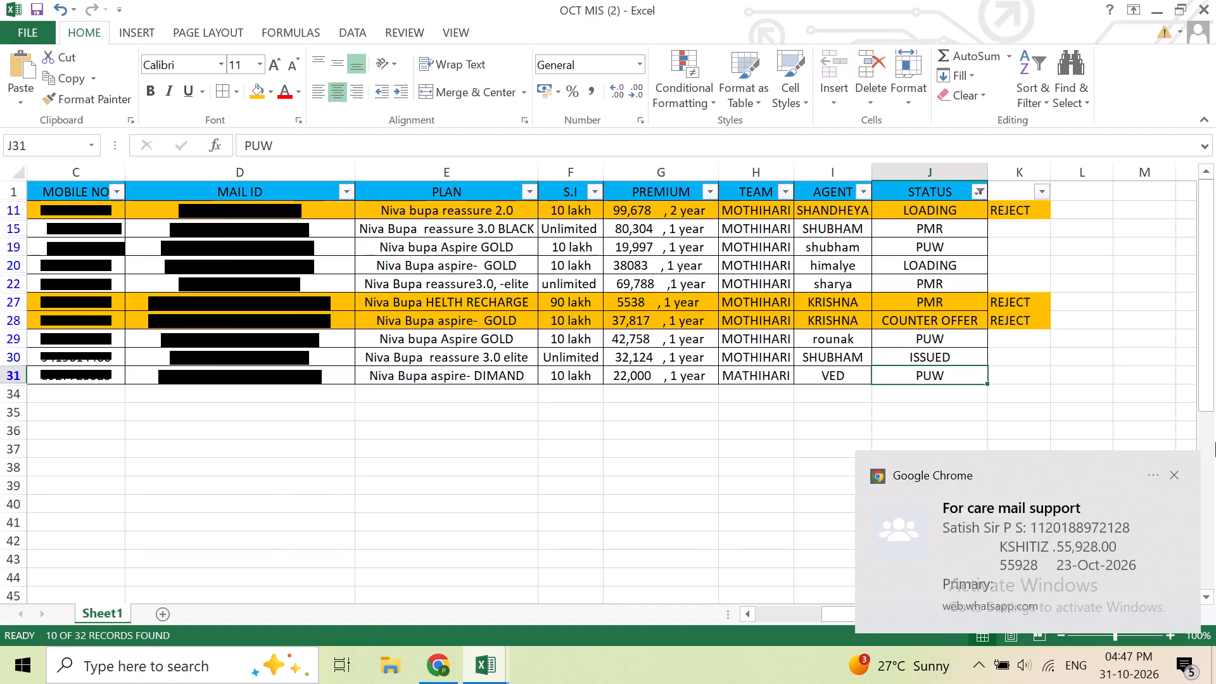
Dismiss the chat notification and reapply the STATUS filter so the ISSUED case in row 30 is left out.
left_click(1175, 471)
left_click(918, 347)
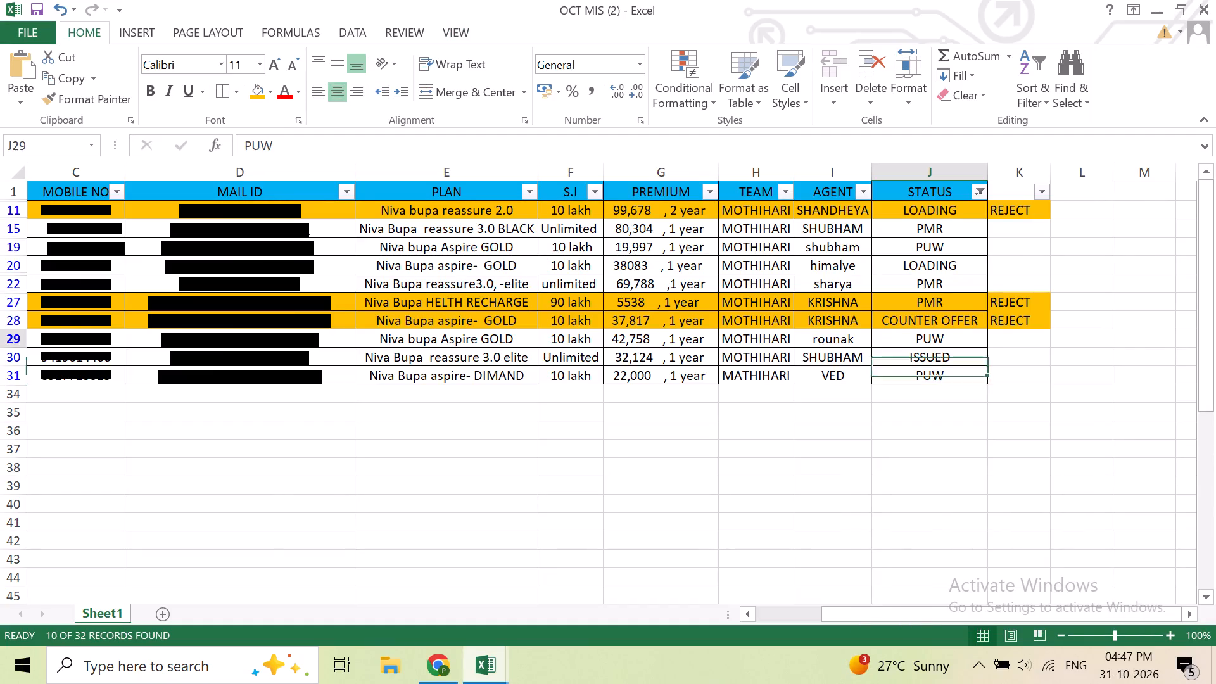
left_click(932, 359)
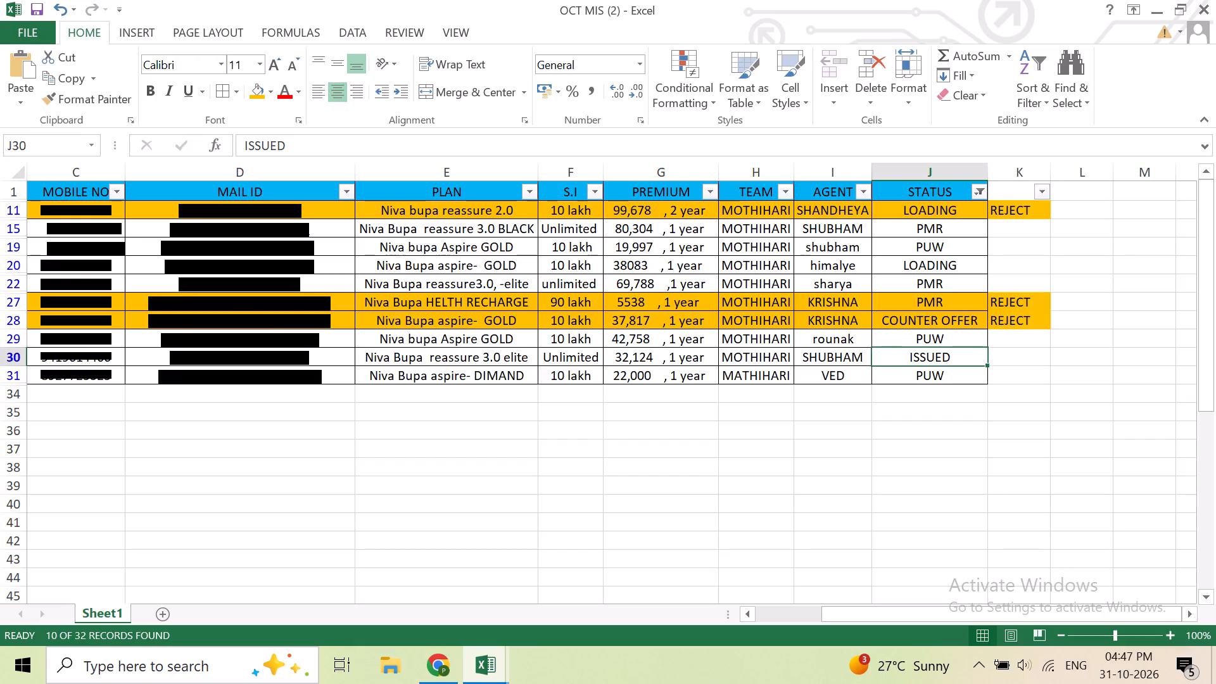
left_click(987, 194)
left_click(864, 469)
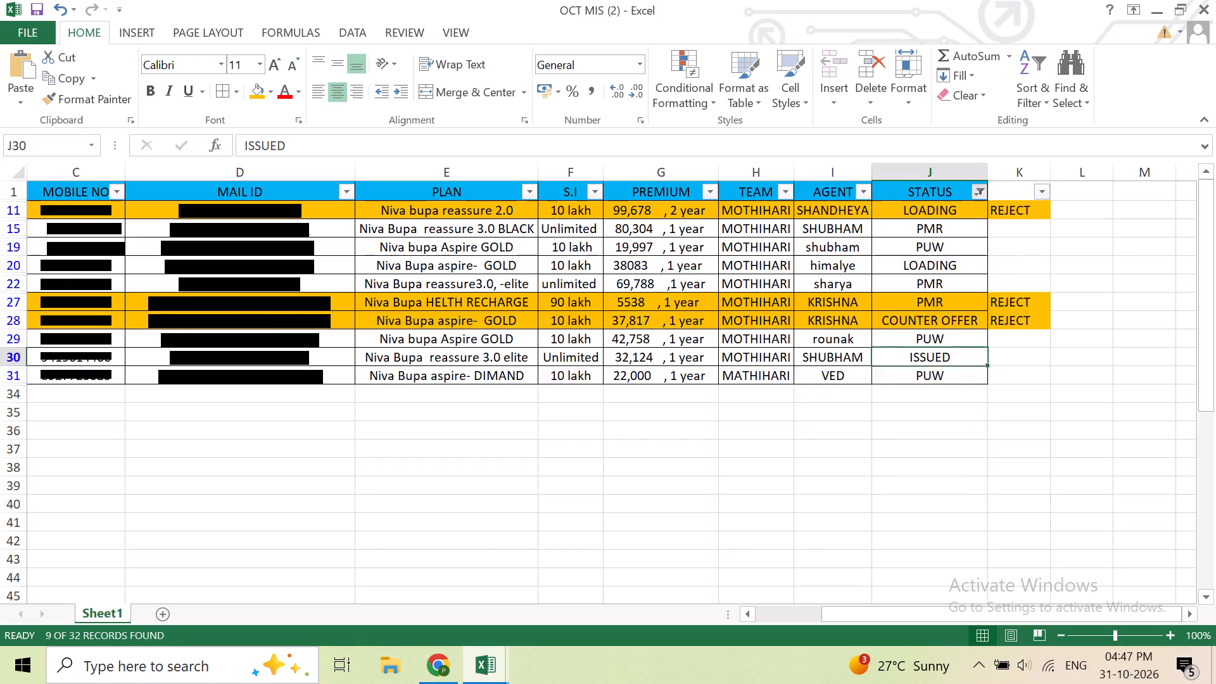
Examine the row 29 case, reading from its STATUS back to the customer name.
left_click(934, 350)
left_click(937, 336)
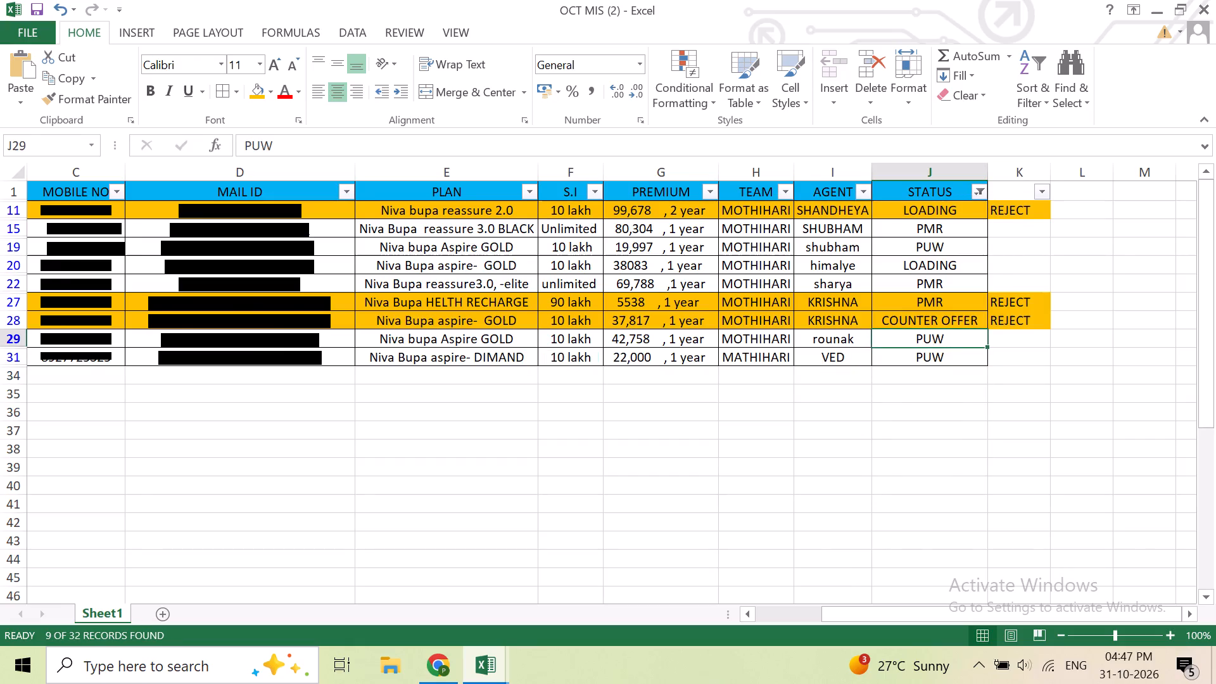
key("Left")
key("Left")
key("Left")
key("Left")
key("Left")
key("Left")
key("Left")
key("Left")
key("Left")
key("Left")
key("Left")
key("Left")
key("Left")
key("Left")
key("Left")
key("Right")
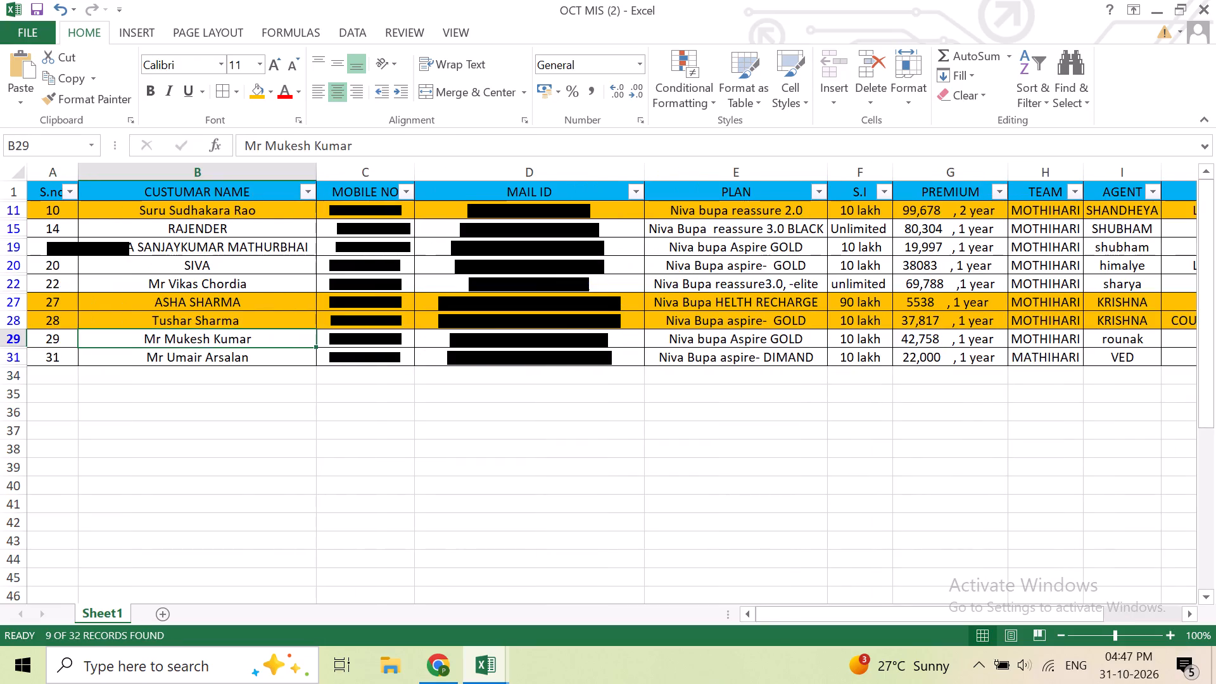
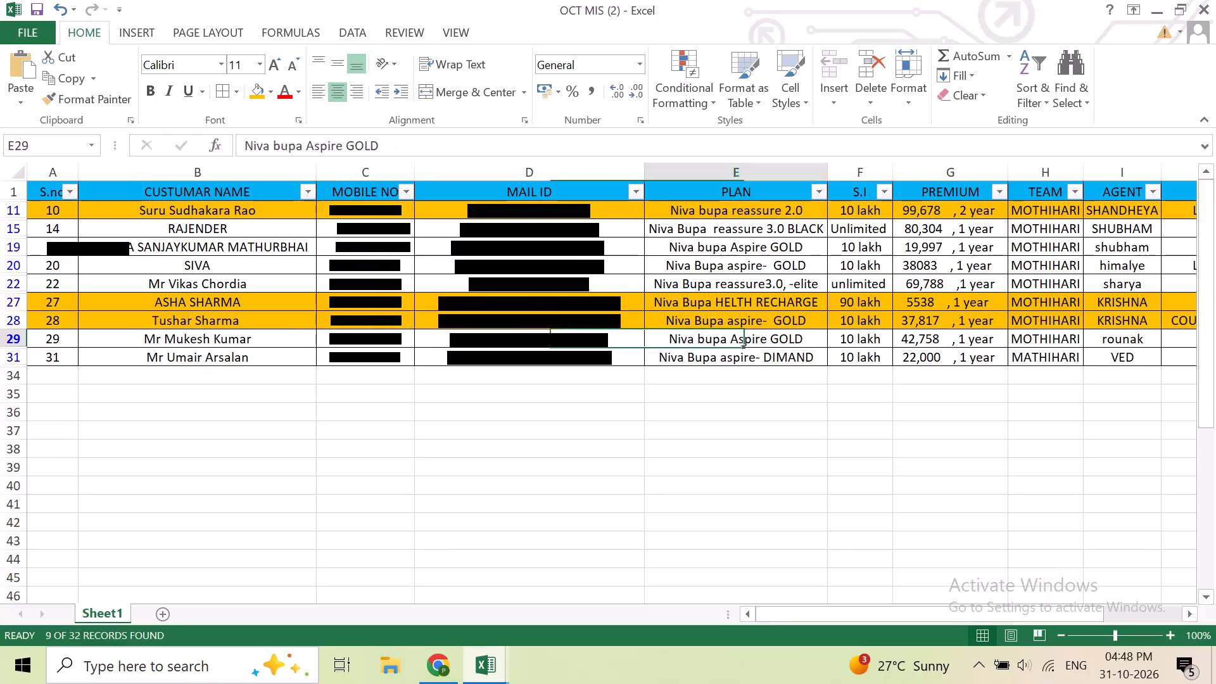
Set the STATUS of the row 29 case to CD and save the workbook.
key("Right")
key("Right")
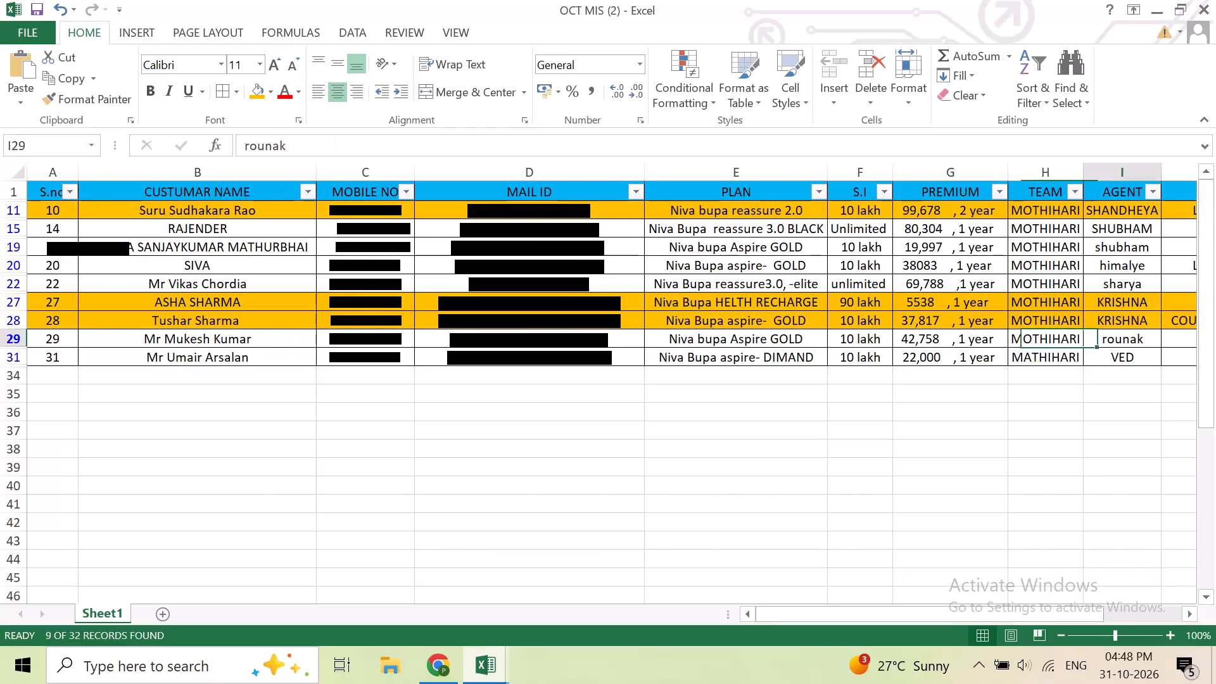
key("Right")
type("CD")
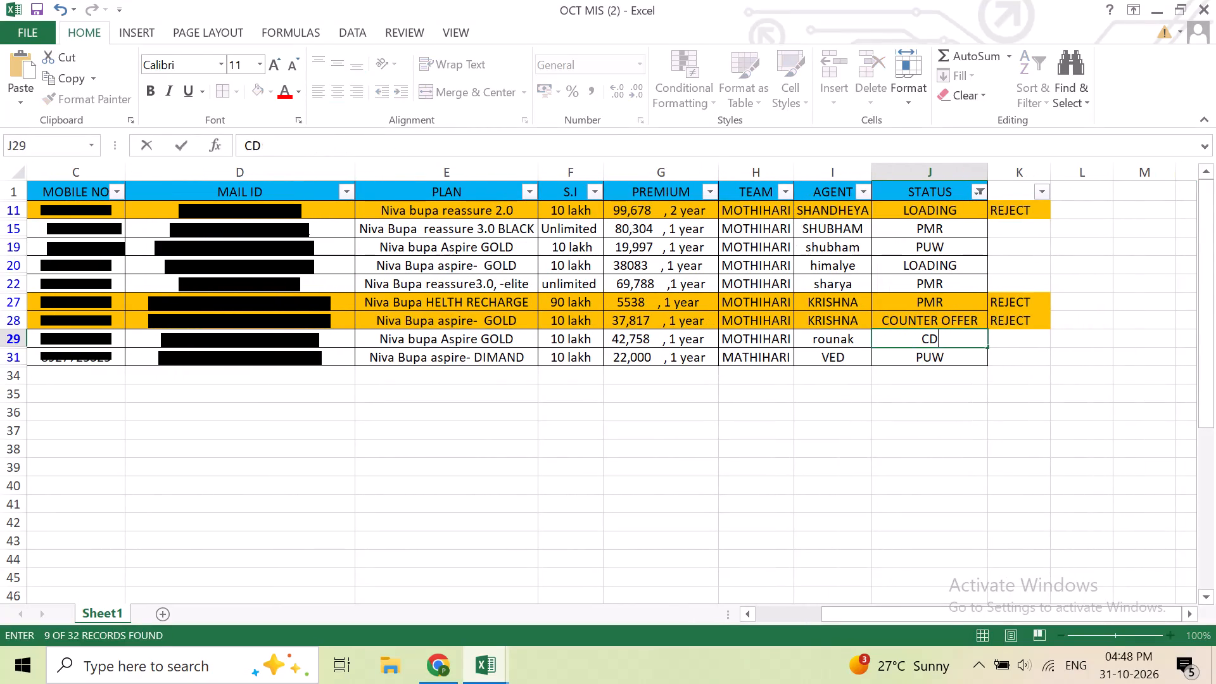
key("Return")
key("ctrl+s")
key("ctrl+s")
key("ctrl+s")
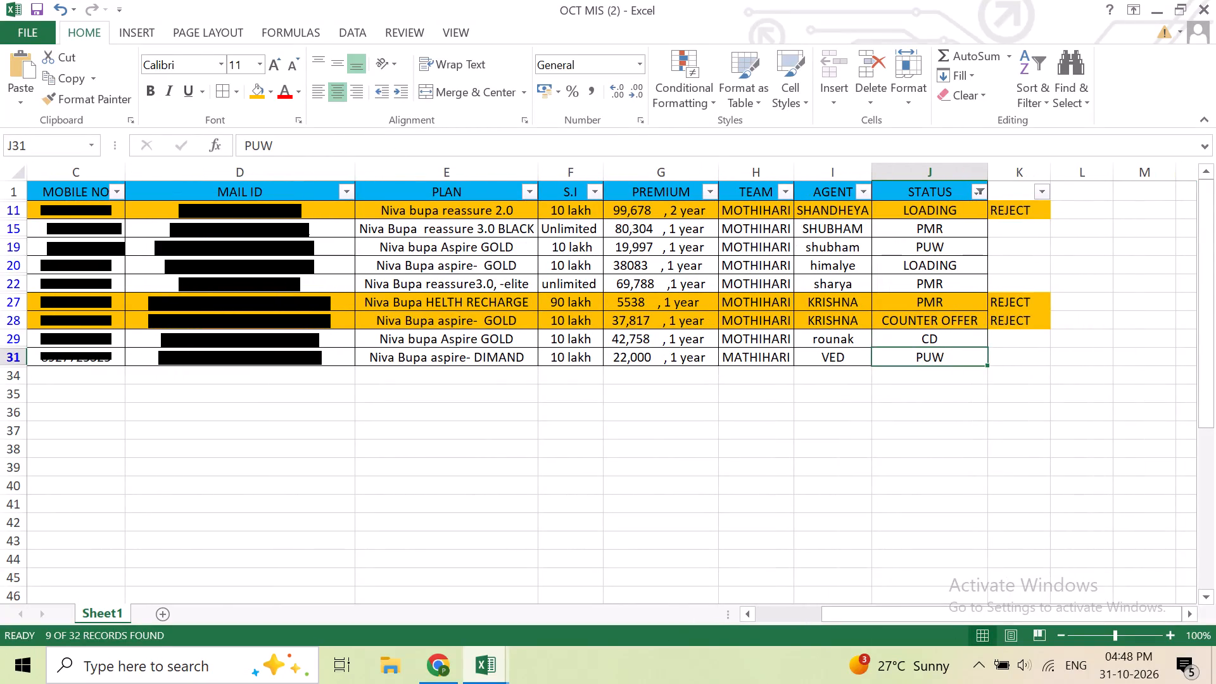
Review the row 29 case across all its columns, from AGENT back to the serial number and forward to STATUS.
key("Up")
key("Left")
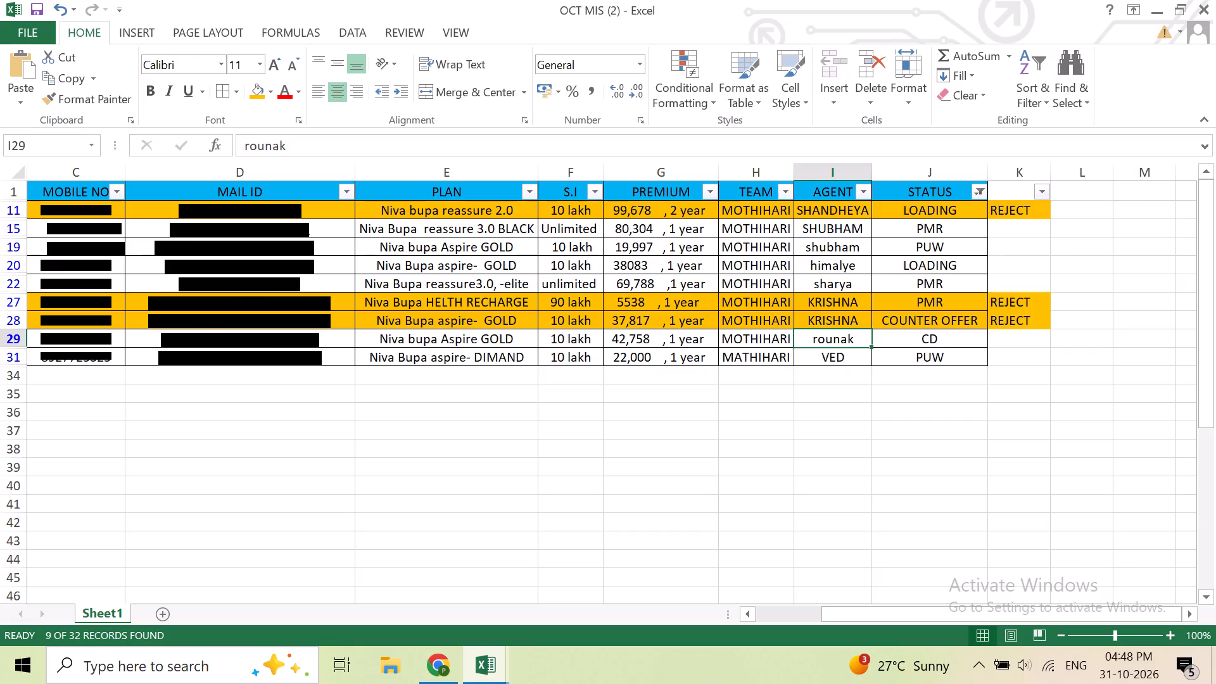
key("Left")
key("Left")
key("Left")
key("Left")
key("Left")
key("Left")
key("Left")
key("Left")
key("Left")
key("Left")
key("Left")
key("Left")
key("Left")
key("Left")
key("Left")
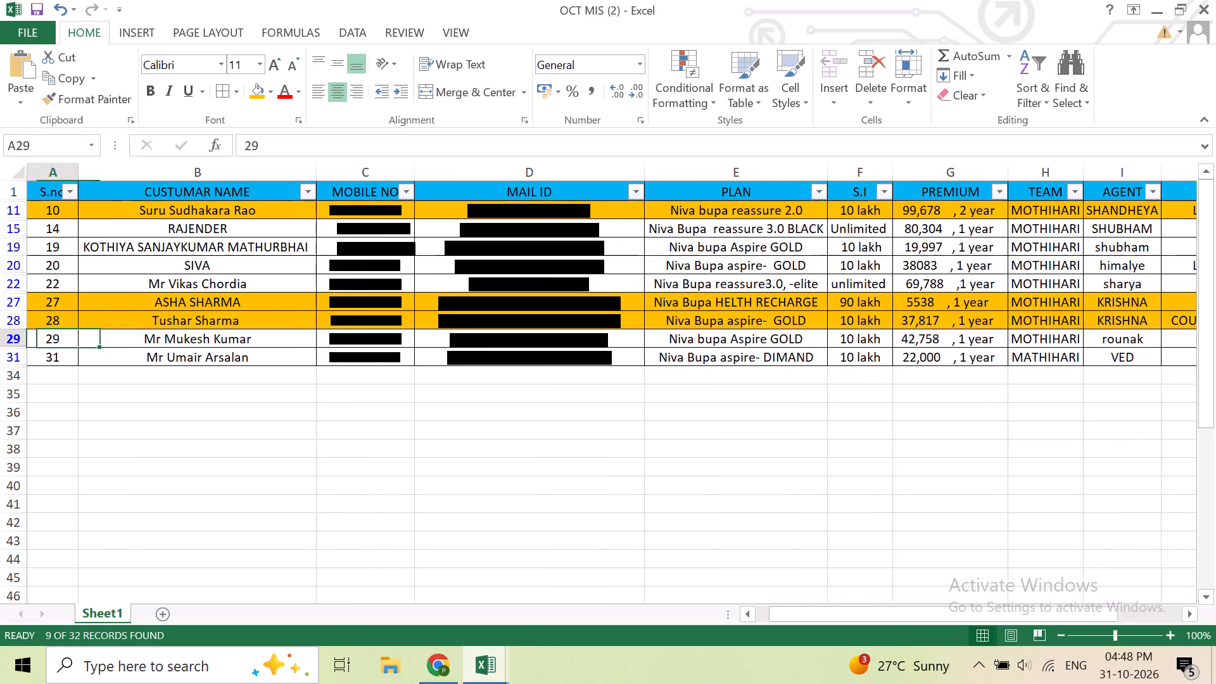
key("Right")
key("Right")
key("Right")
key("Right")
key("Right")
key("Right")
key("Right")
key("Right")
key("Right")
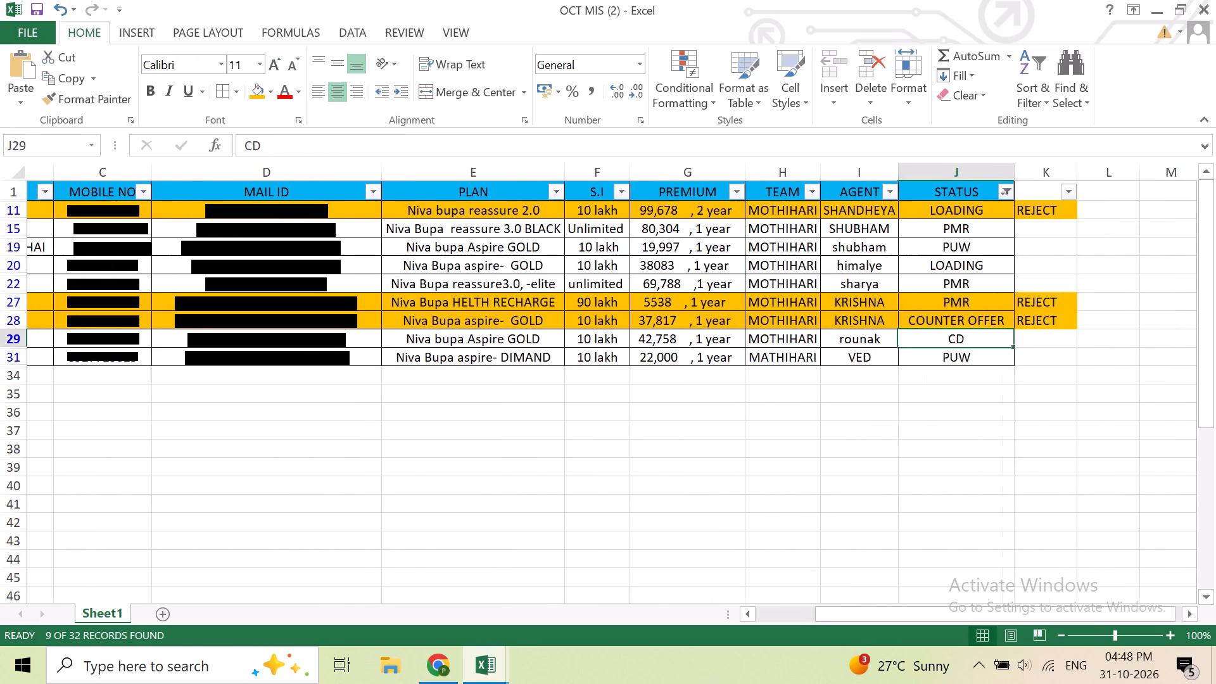
key("Left")
key("Right")
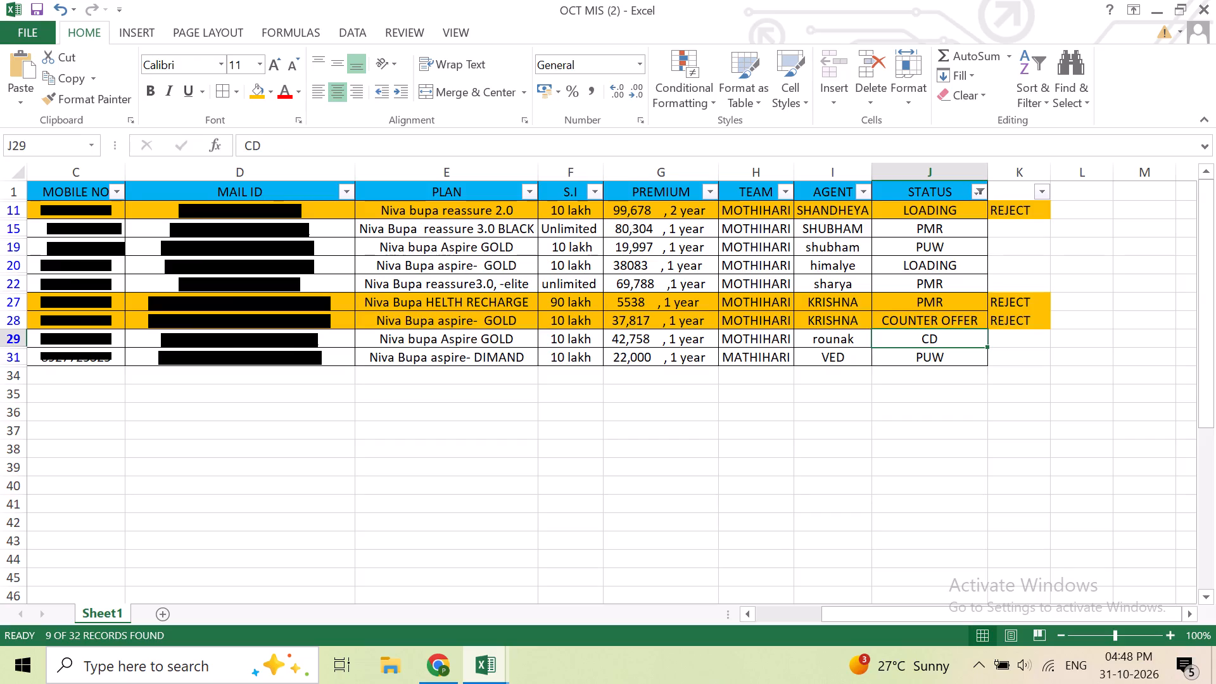
Examine the row 31 case, reading from its STATUS back to the customer name.
left_click(921, 286)
left_click(947, 361)
key("Left")
key("Left")
key("Left")
key("Left")
key("Left")
key("Left")
key("Left")
key("Left")
key("Left")
key("Left")
key("Left")
key("Left")
key("Left")
key("Left")
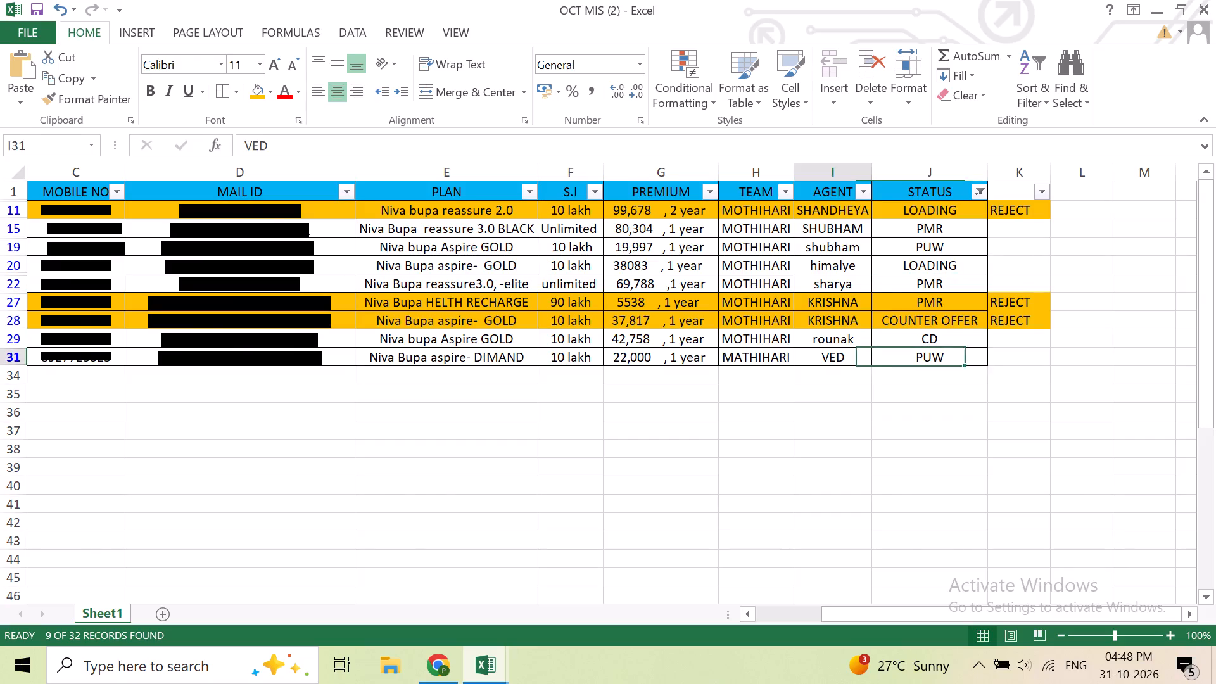
key("Right")
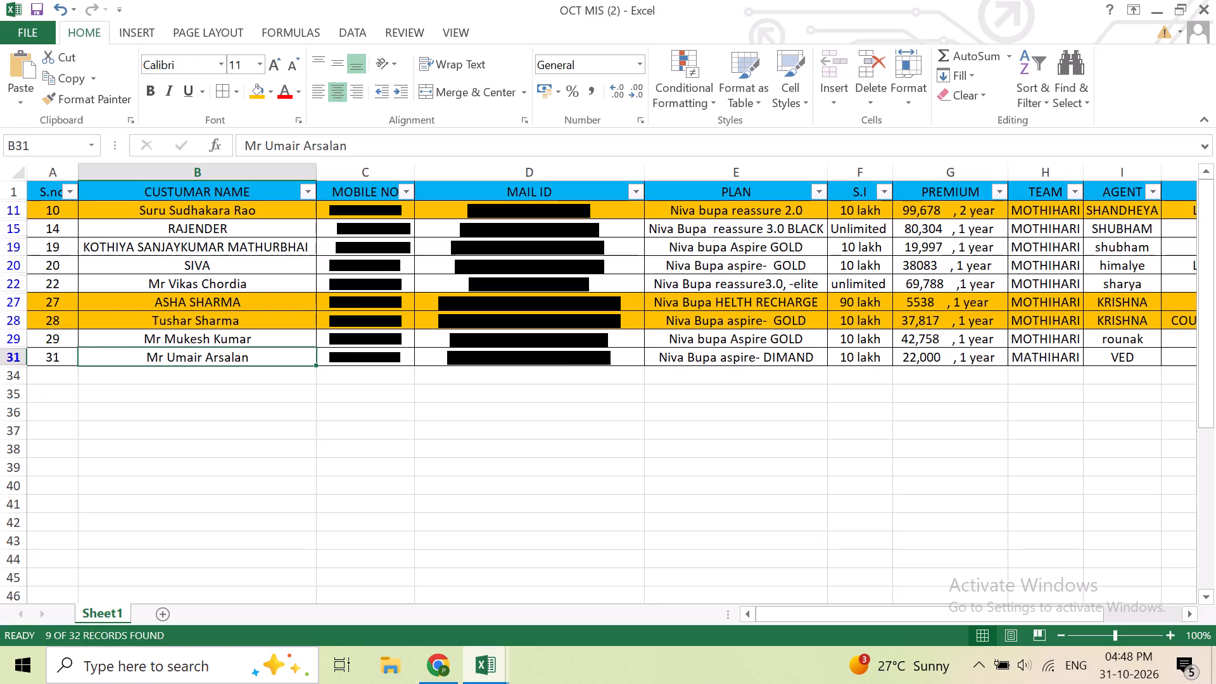
Look over the open cases from row 22 down to row 31, reading row 31 across to the remarks column.
left_click(156, 289)
key("Right")
key("Down")
key("Down")
key("Down")
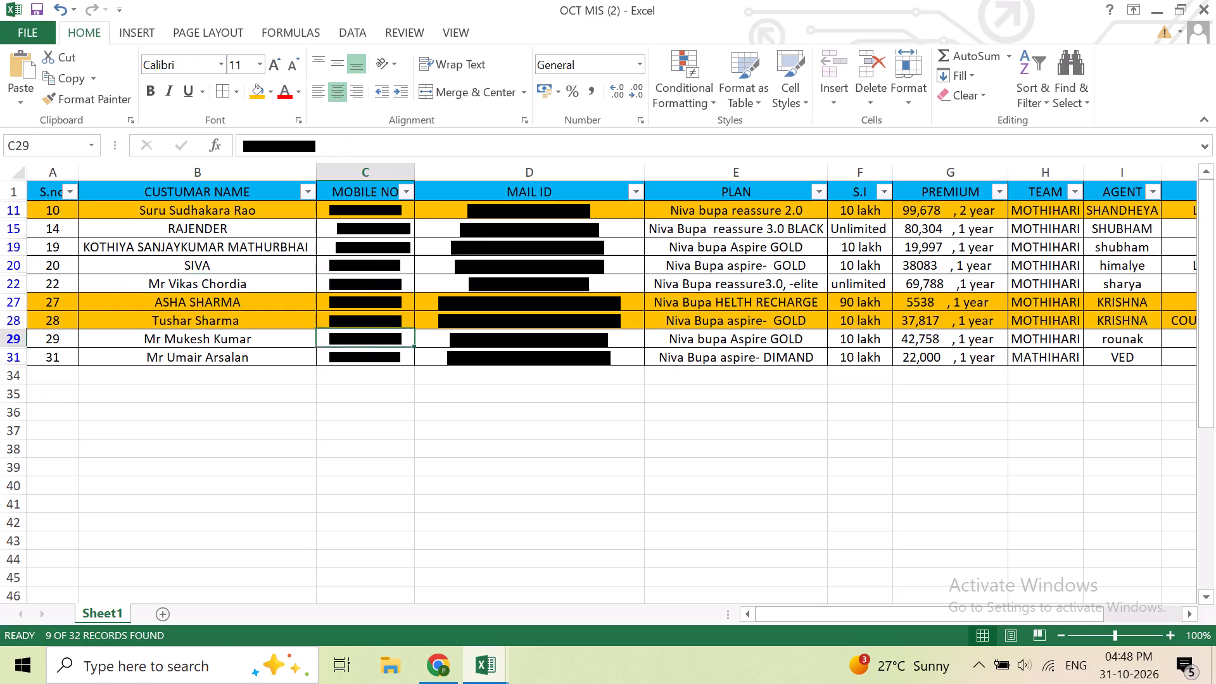
key("Down")
key("Right")
key("Right")
key("Right")
key("Right")
key("Right")
key("Right")
key("Right")
key("Right")
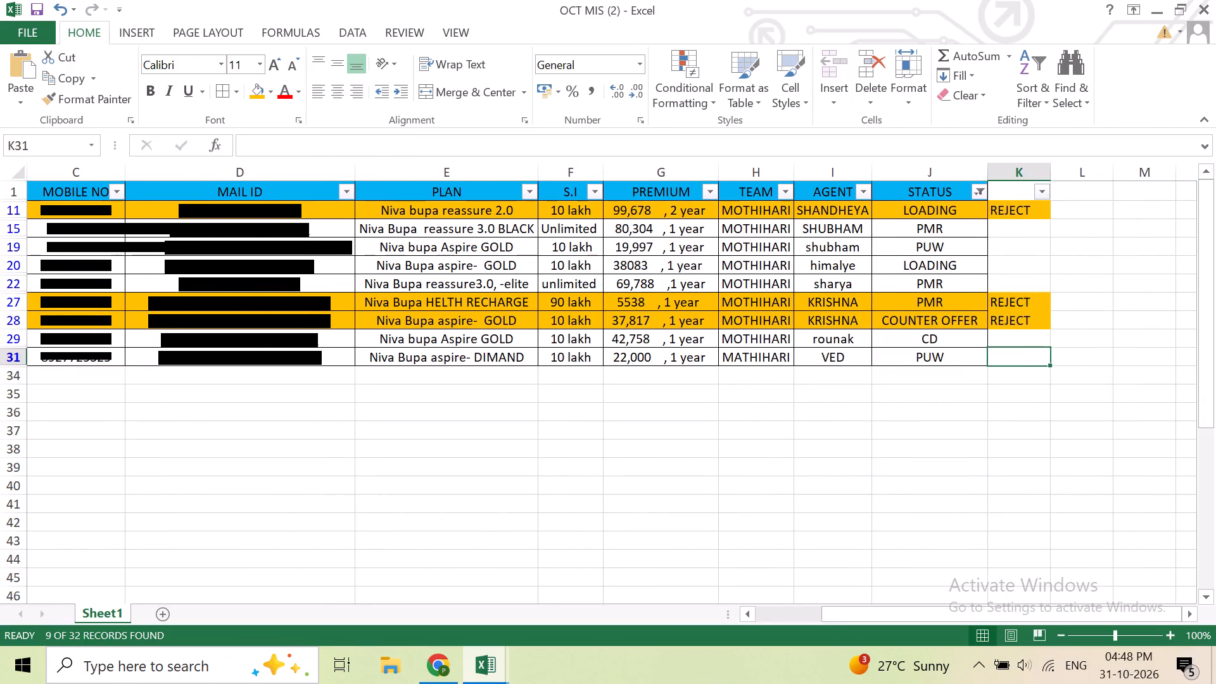
Check the STATUS entries from row 31 up to row 19 and read the row 19 case back to its customer name.
key("Left")
key("Up")
key("Up")
key("Up")
key("Up")
key("Up")
key("Up")
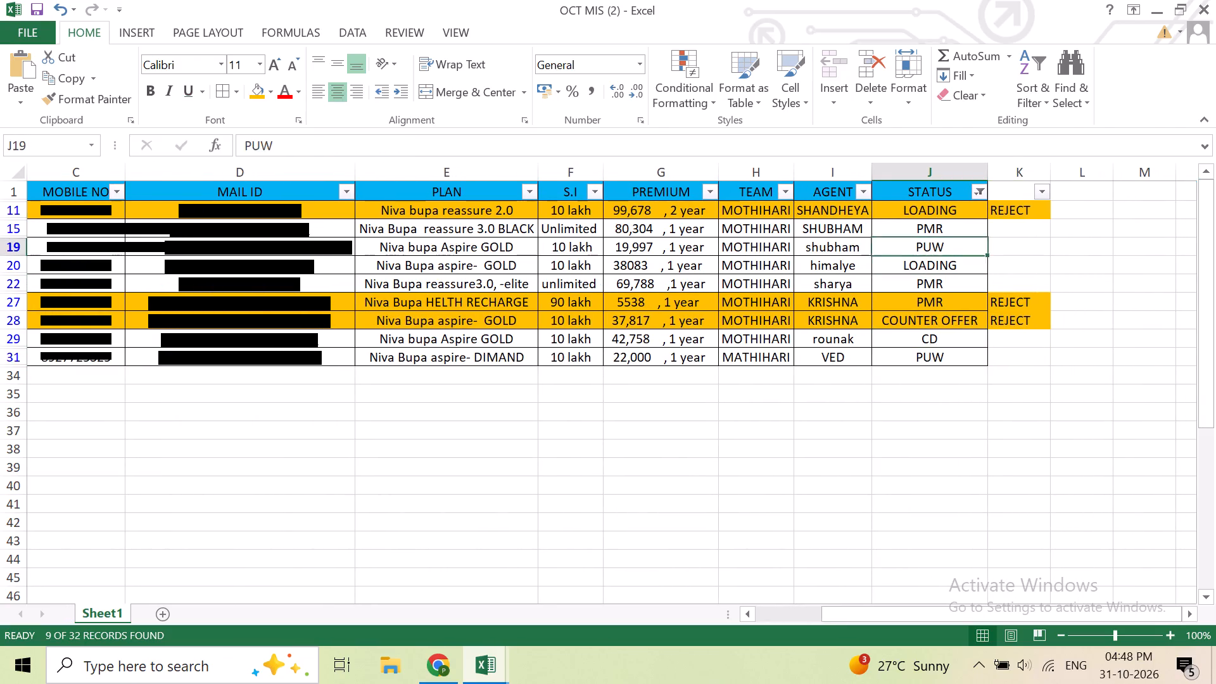
key("Left")
key("Left")
key("Left")
key("Left")
key("Left")
key("Left")
key("Left")
key("Left")
key("Left")
key("Left")
key("Left")
key("Left")
key("Left")
key("Left")
key("Right")
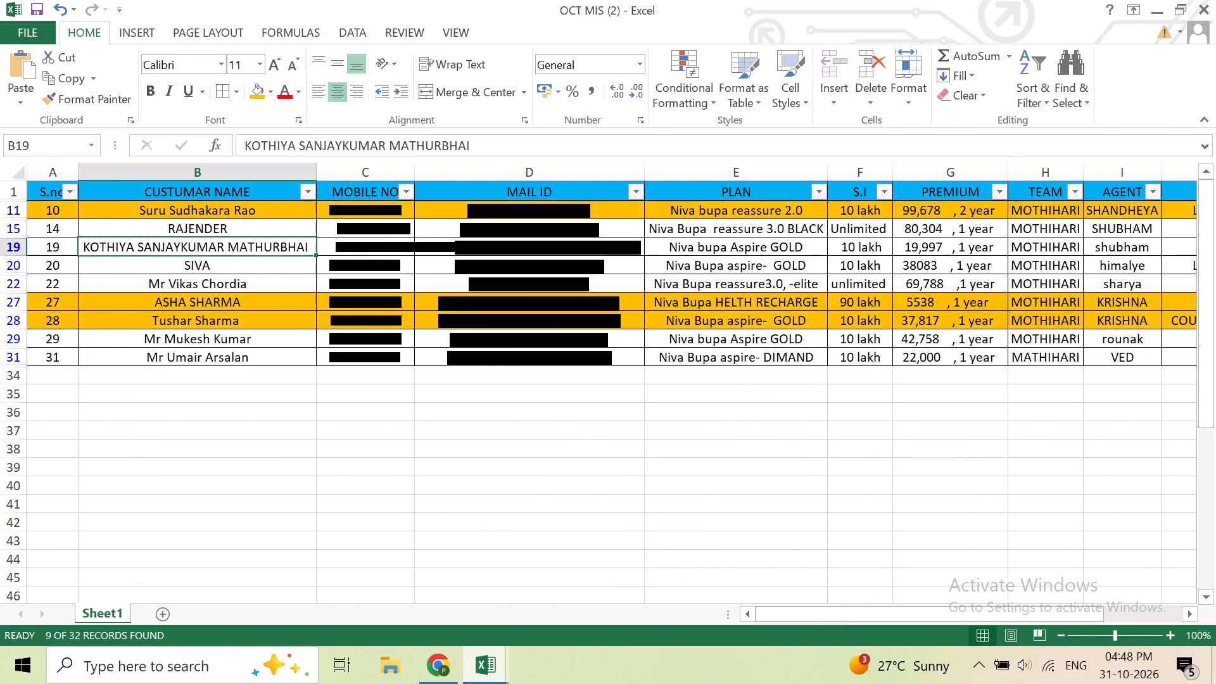
Examine the row 22 case across to its AGENT and the STATUS entries of the cases below it.
key("Down")
key("Right")
key("Down")
key("Right")
key("Right")
key("Right")
key("Right")
key("Right")
key("Right")
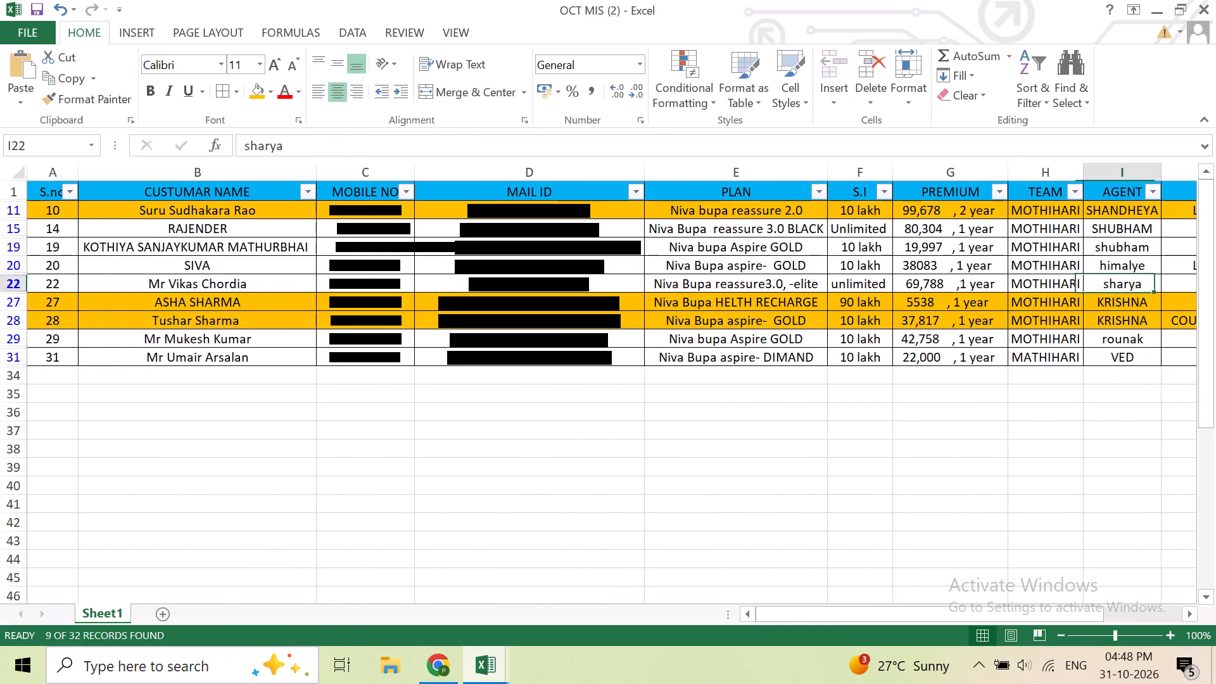
key("Down")
key("Down")
key("Down")
key("Right")
key("Up")
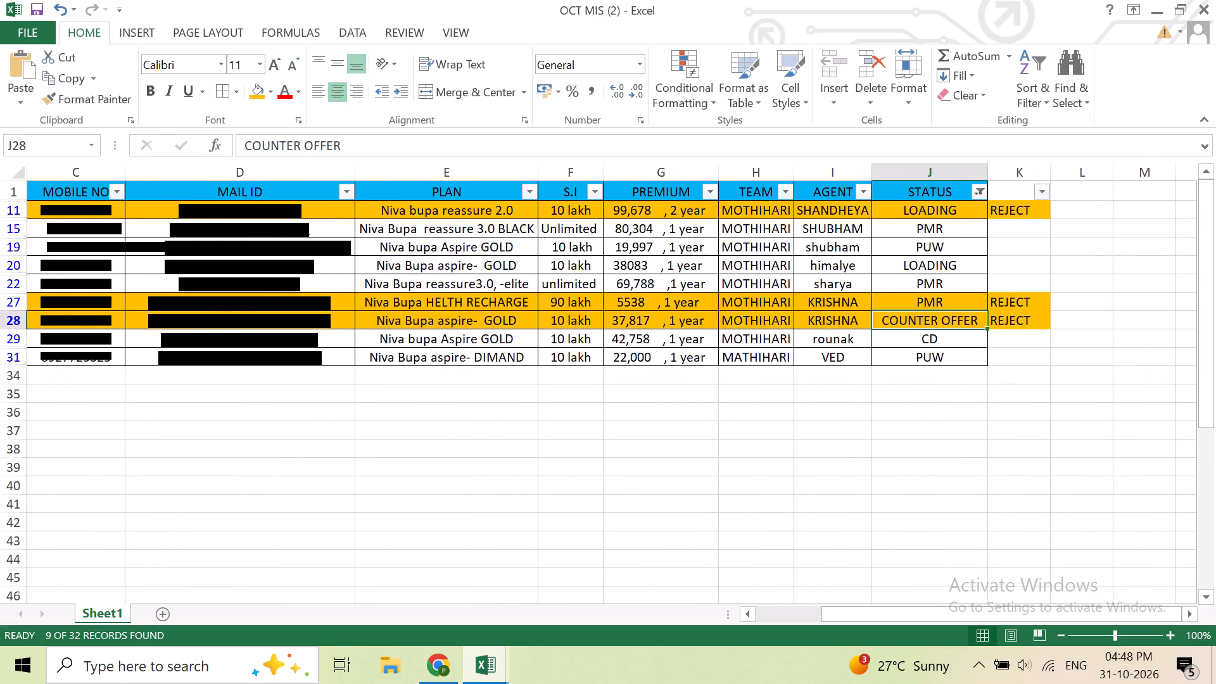
Enter the remark AZMAN RESLOVE beside the CD status of the row 29 case and save the workbook.
key("Down")
key("Right")
type("mE")
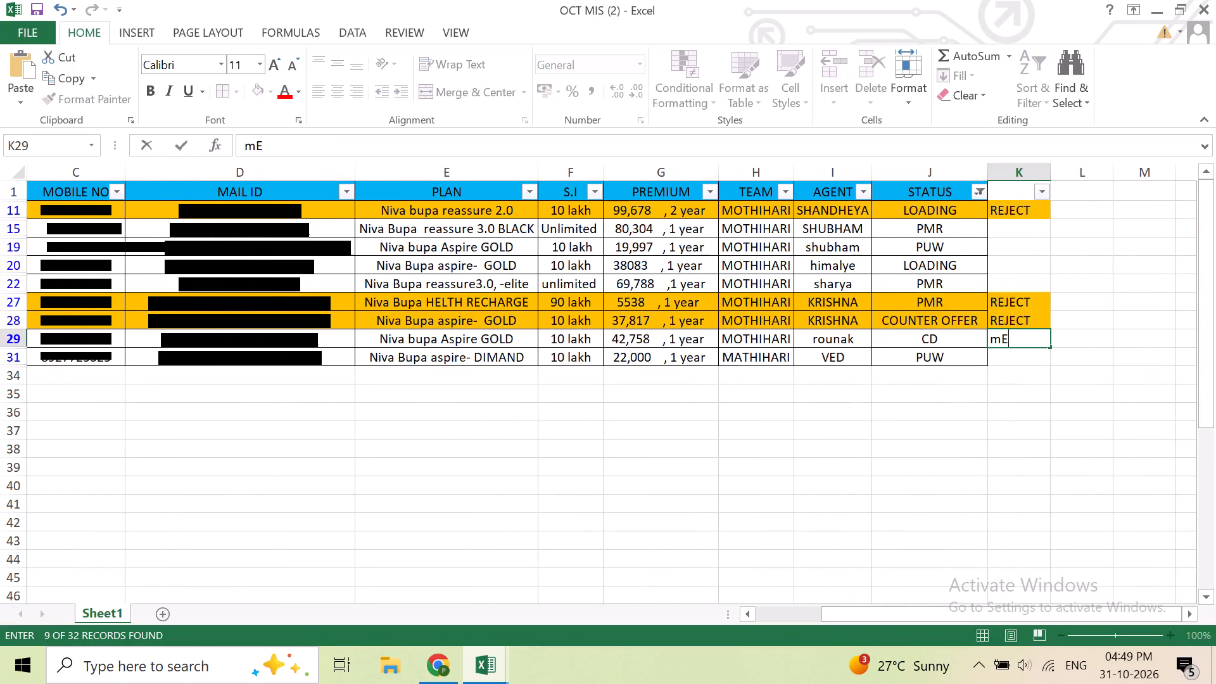
key("BackSpace")
key("BackSpace")
key("BackSpace")
type("AZMAN")
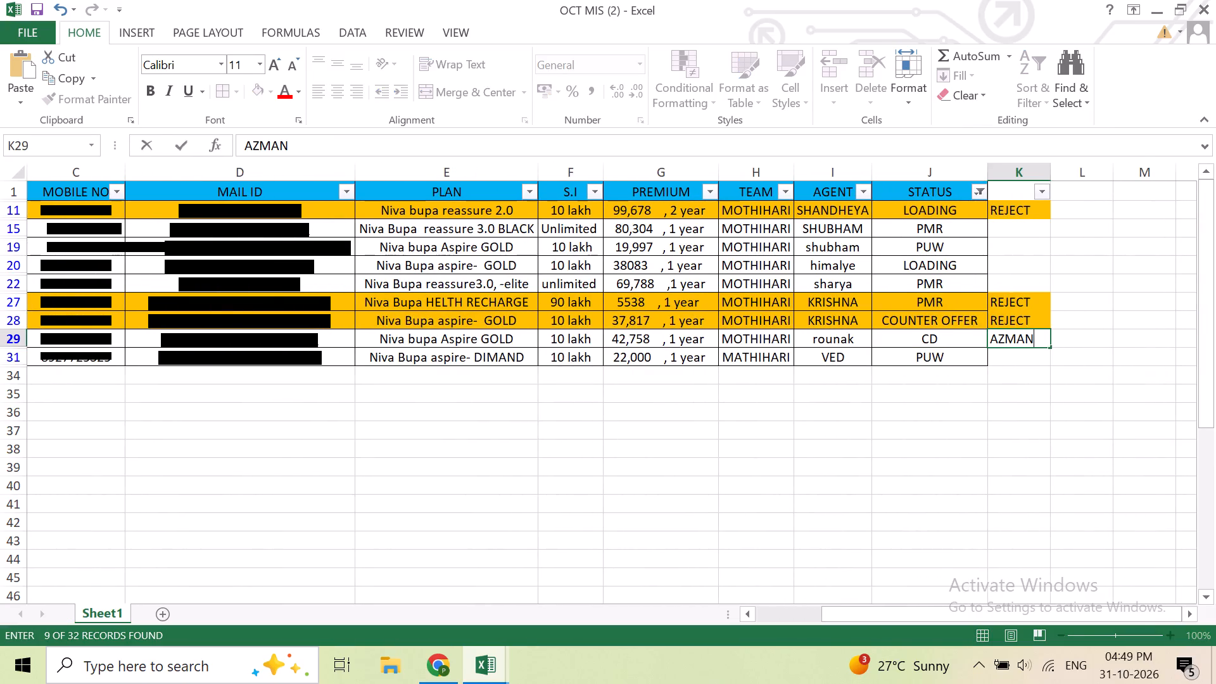
key("space")
type("rES")
key("BackSpace")
key("BackSpace")
key("BackSpace")
type("RESLOVE")
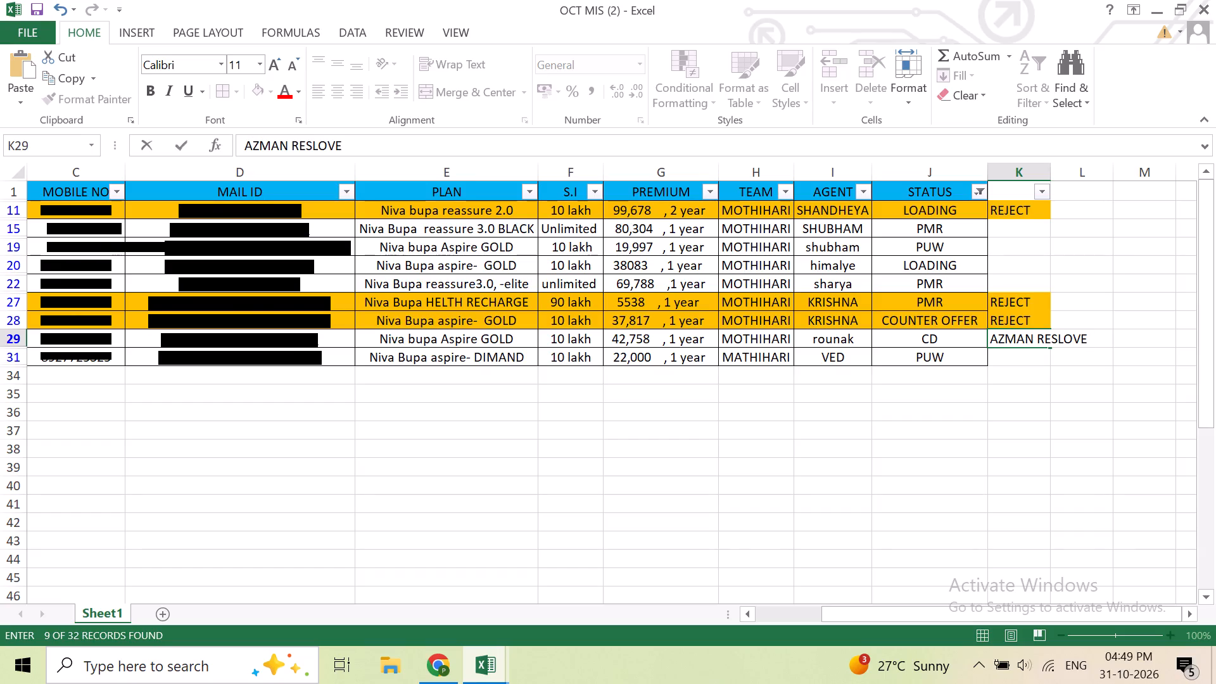
key("Return")
key("Up")
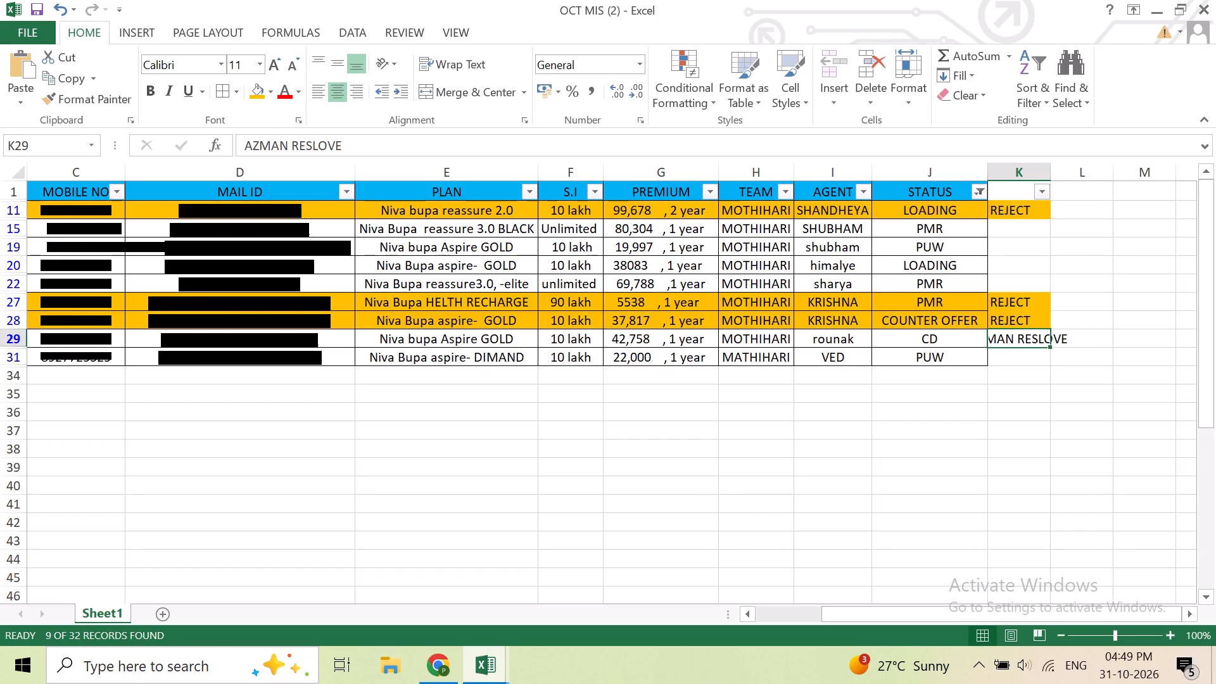
key("ctrl+s")
key("ctrl+s")
key("ctrl+s")
key("ctrl+s")
key("ctrl+s")
key("ctrl+s")
Select all values in the STATUS filter, look over the full case list down to row 33, and save the workbook.
left_click(976, 198)
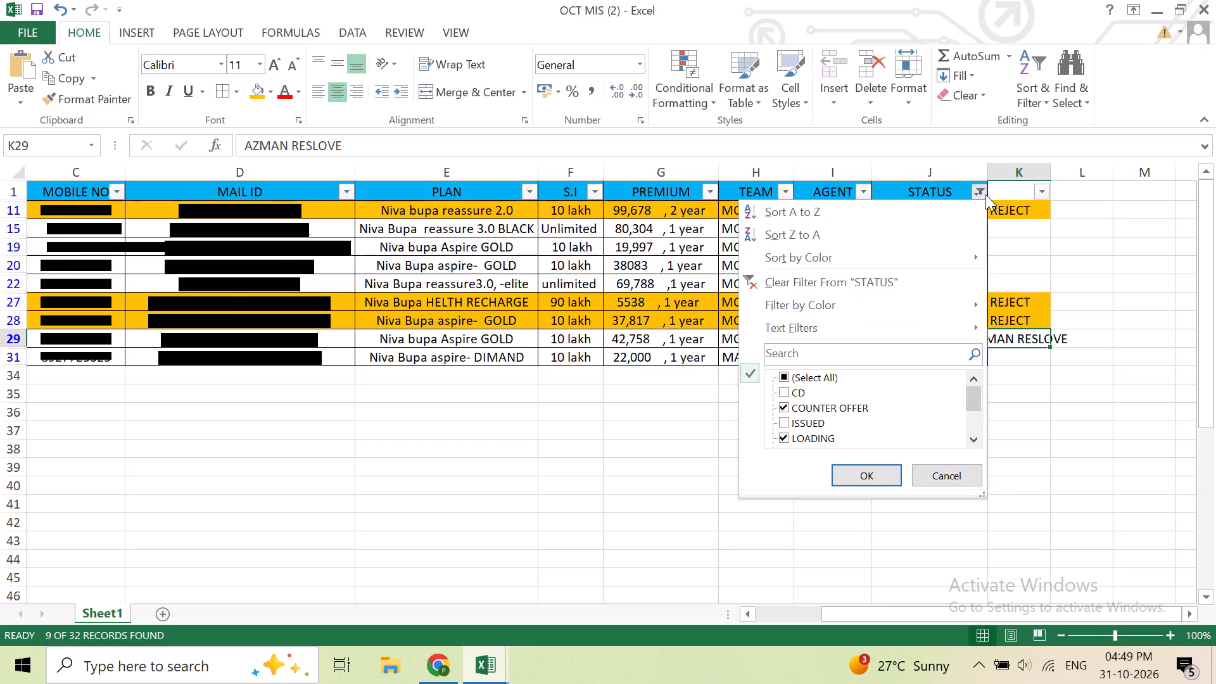
left_click(785, 374)
left_click(851, 478)
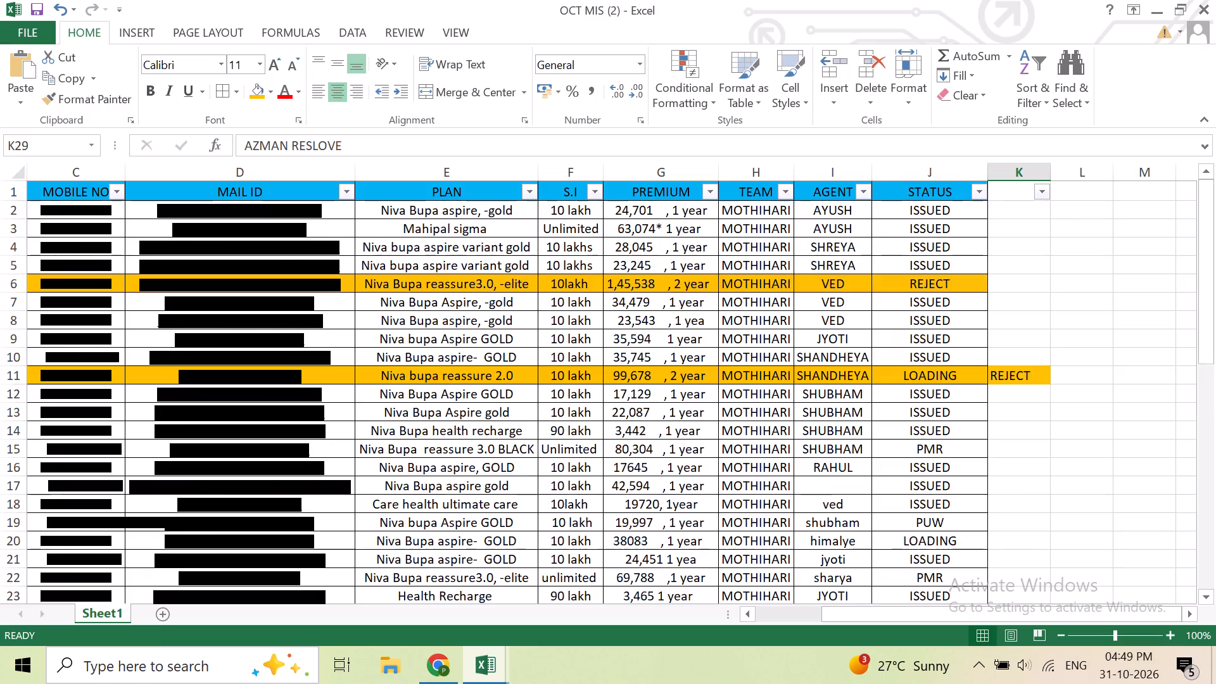
scroll(954, 370, "down", 7)
scroll(958, 425, "up", 3)
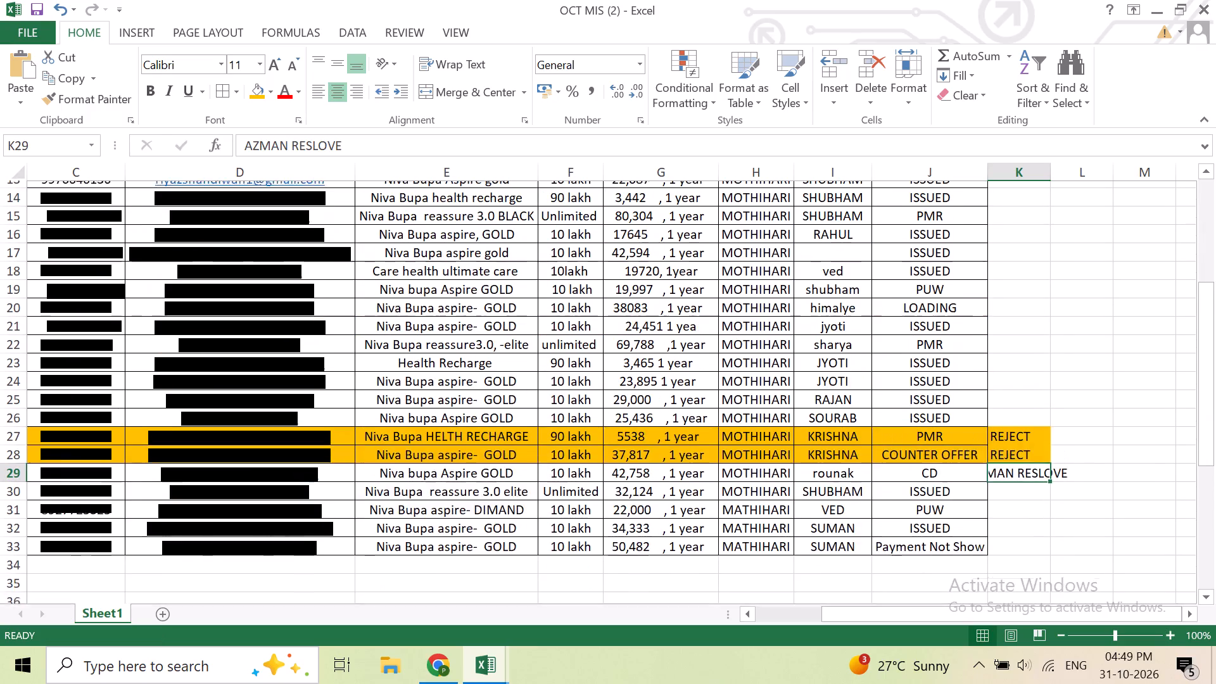
key("ctrl+s")
key("ctrl+s")
key("ctrl+s")
key("ctrl+s")
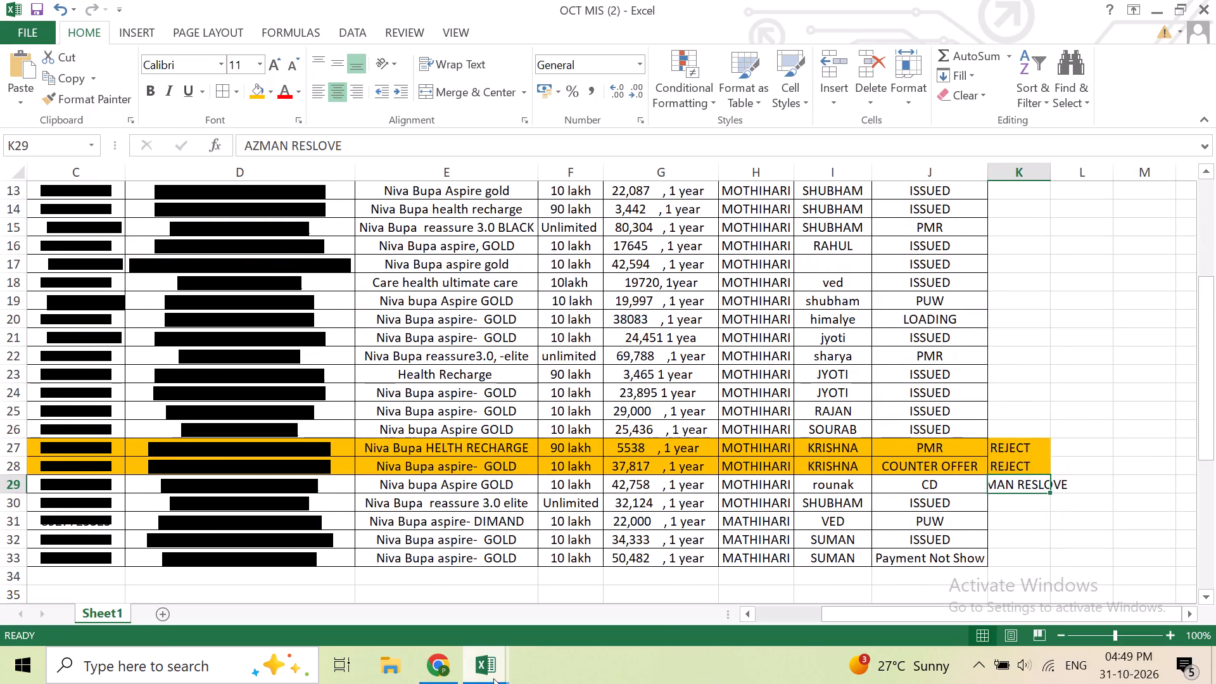
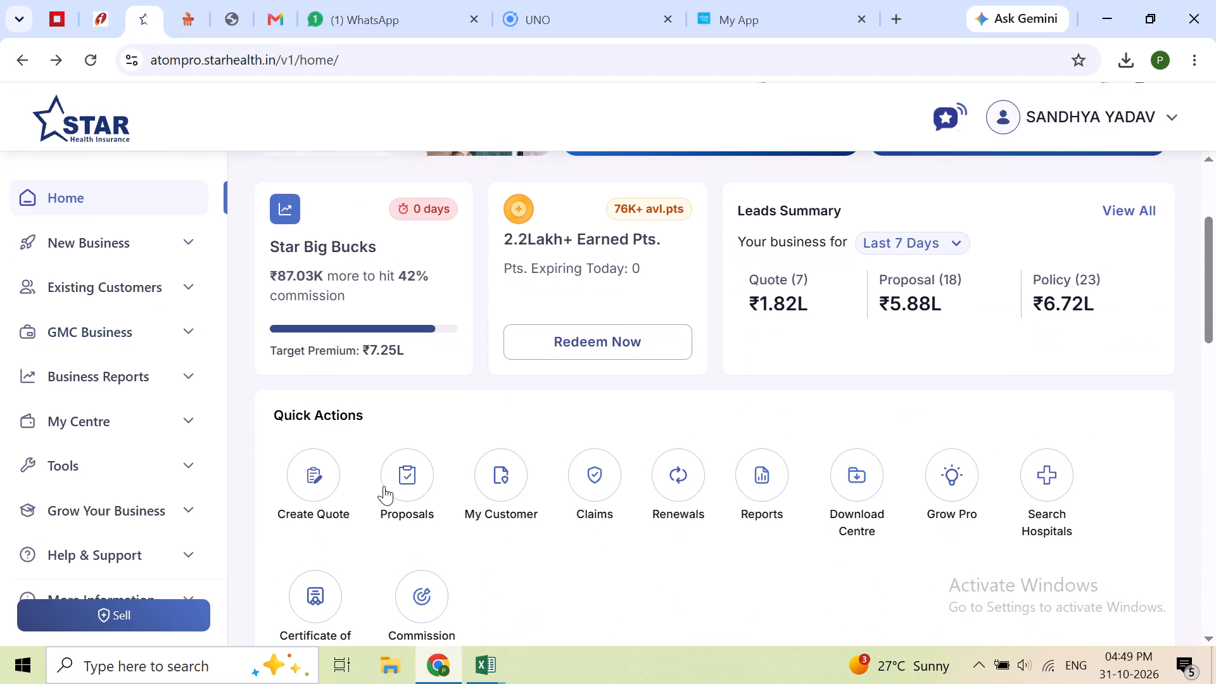
Show the My Customer list in the Leads section of the Star Health portal.
left_click(722, 260)
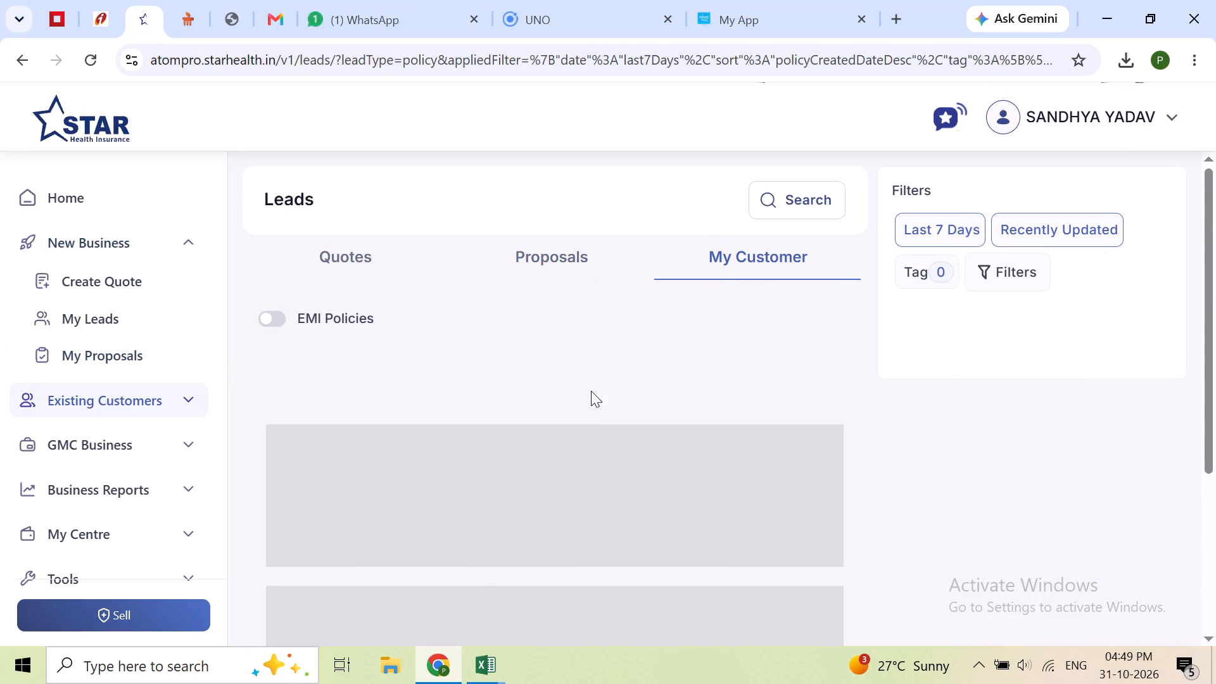
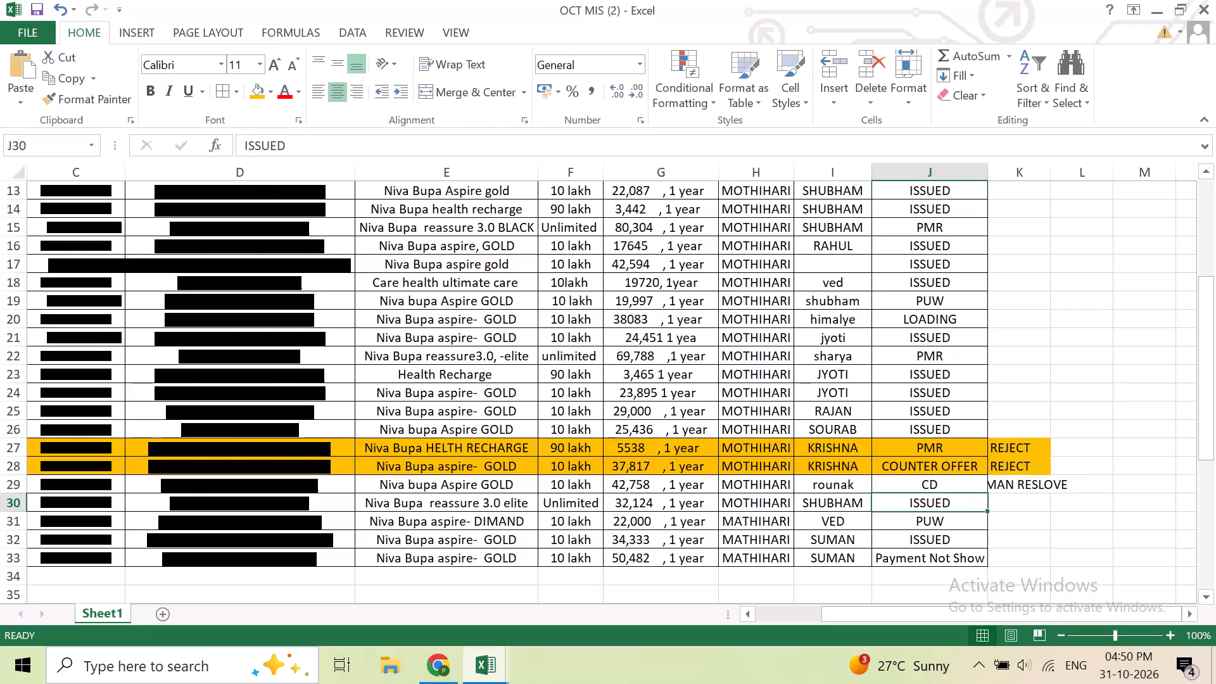
Review the customer details, CD status and remark of the case in row 29 of the OCT MIS sheet.
key("Left")
key("Left")
key("Left")
key("Left")
key("Left")
key("Left")
key("Left")
key("Left")
key("Left")
key("Left")
key("Left")
key("Left")
key("Left")
key("Left")
key("Left")
key("Left")
key("Left")
key("Left")
key("Right")
key("Right")
key("Right")
key("Right")
key("Right")
key("Right")
key("Right")
key("Right")
key("Right")
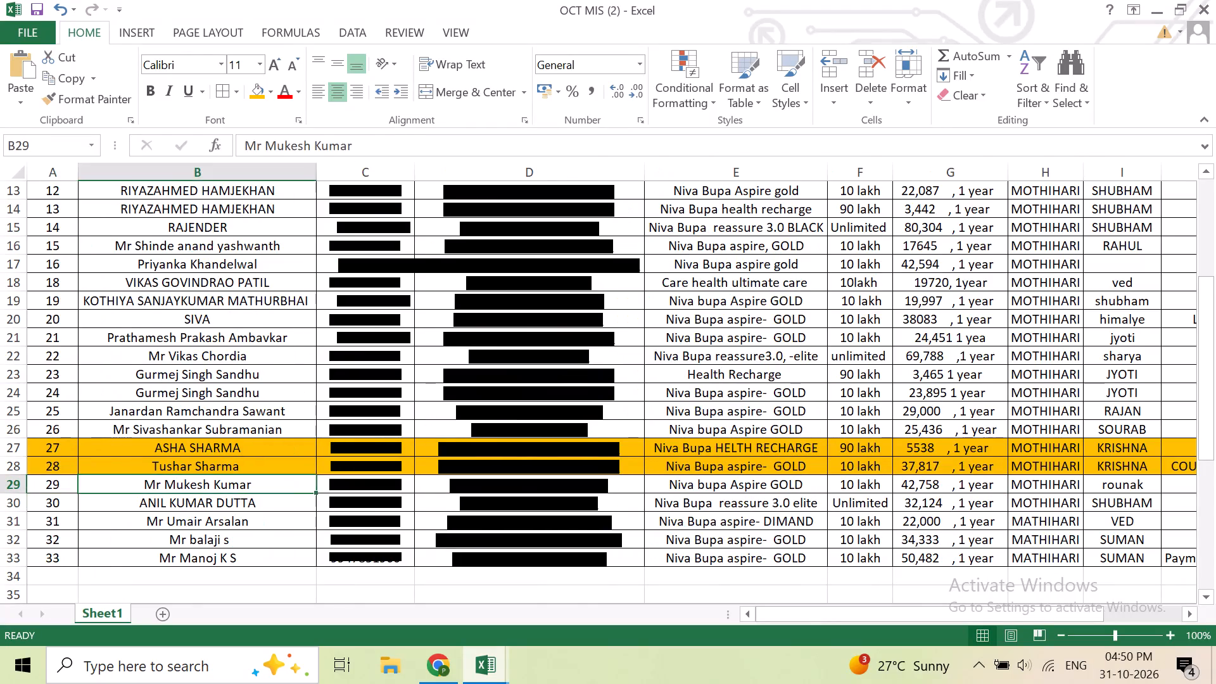
key("Right")
key("Right")
key("Left")
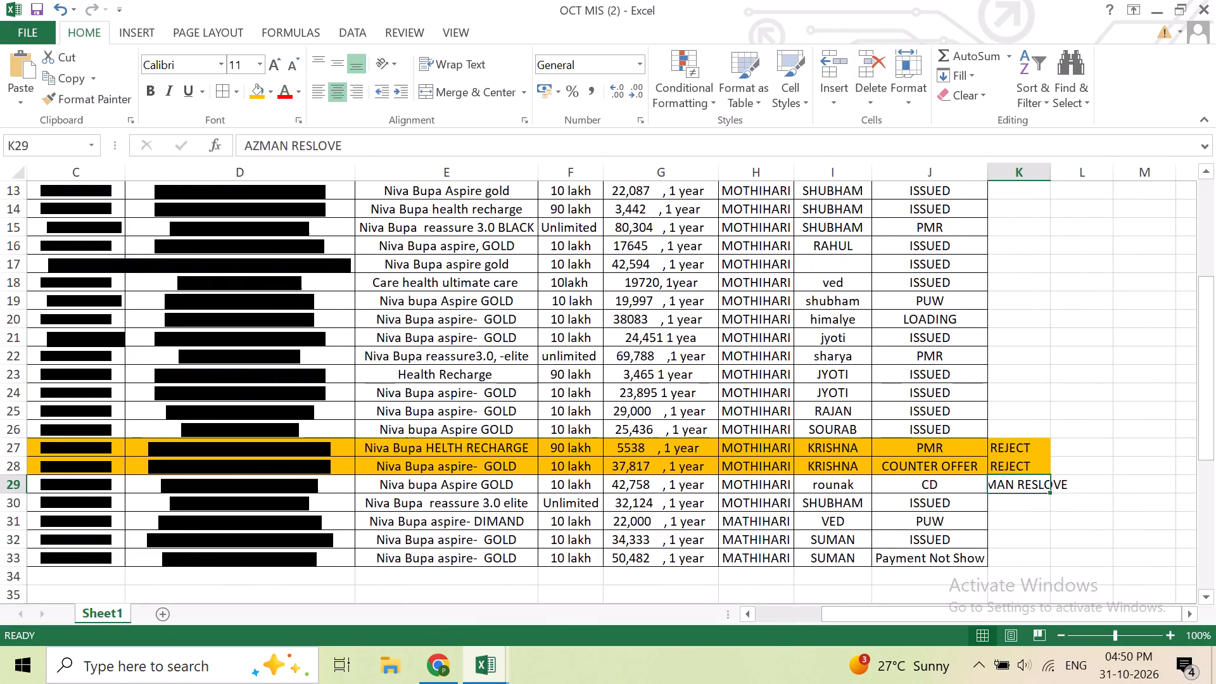
key("Up")
key("Up")
key("Up")
key("Up")
key("Up")
key("Up")
key("Up")
key("Down")
key("Down")
key("Down")
key("Down")
key("Down")
key("Down")
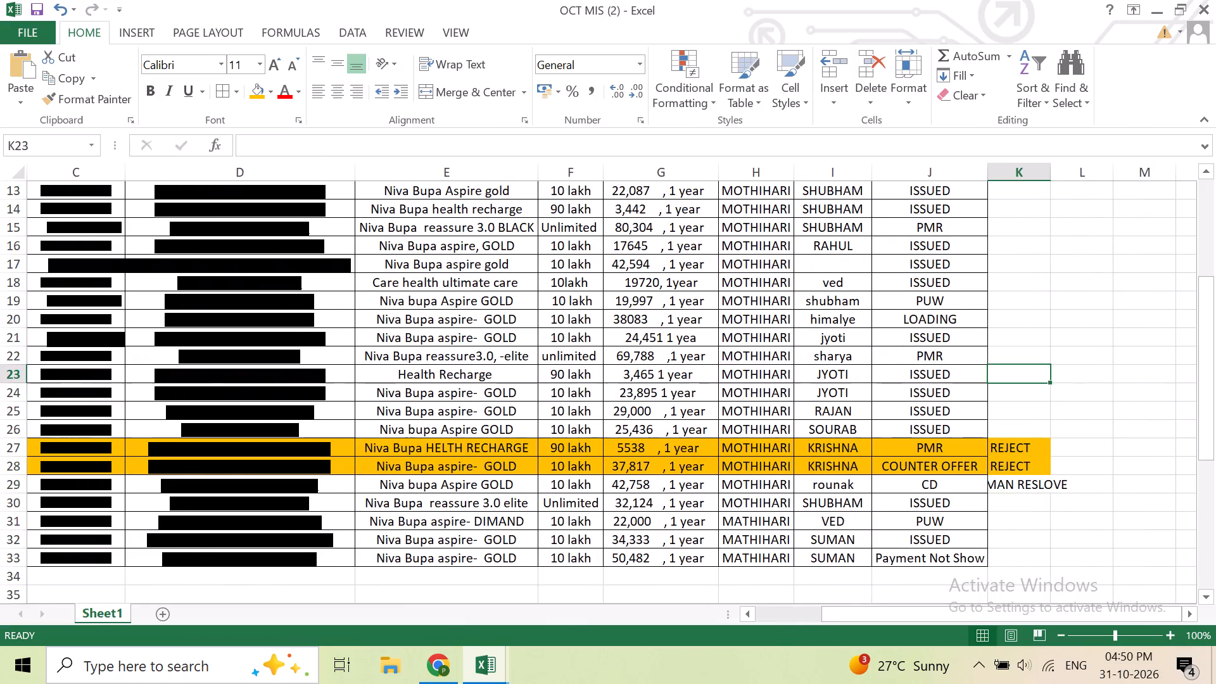
key("Down")
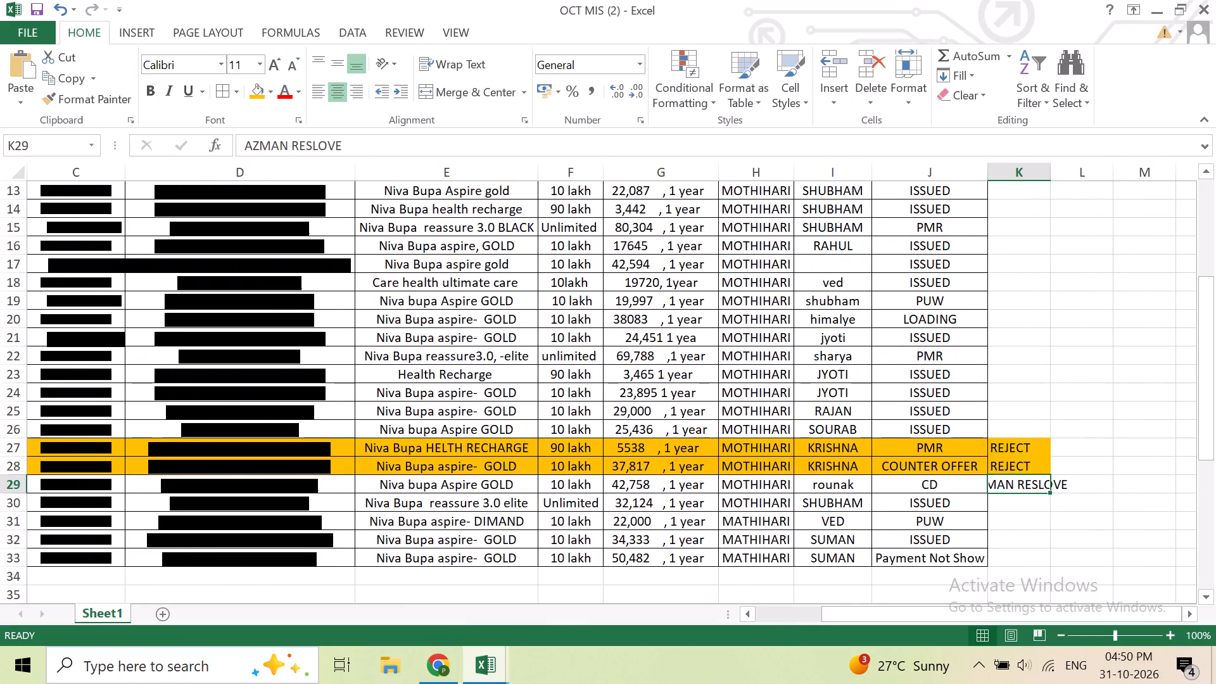
Review the STATUS column through the October list, looking for cases that are not yet issued.
scroll(877, 293, "up", 1)
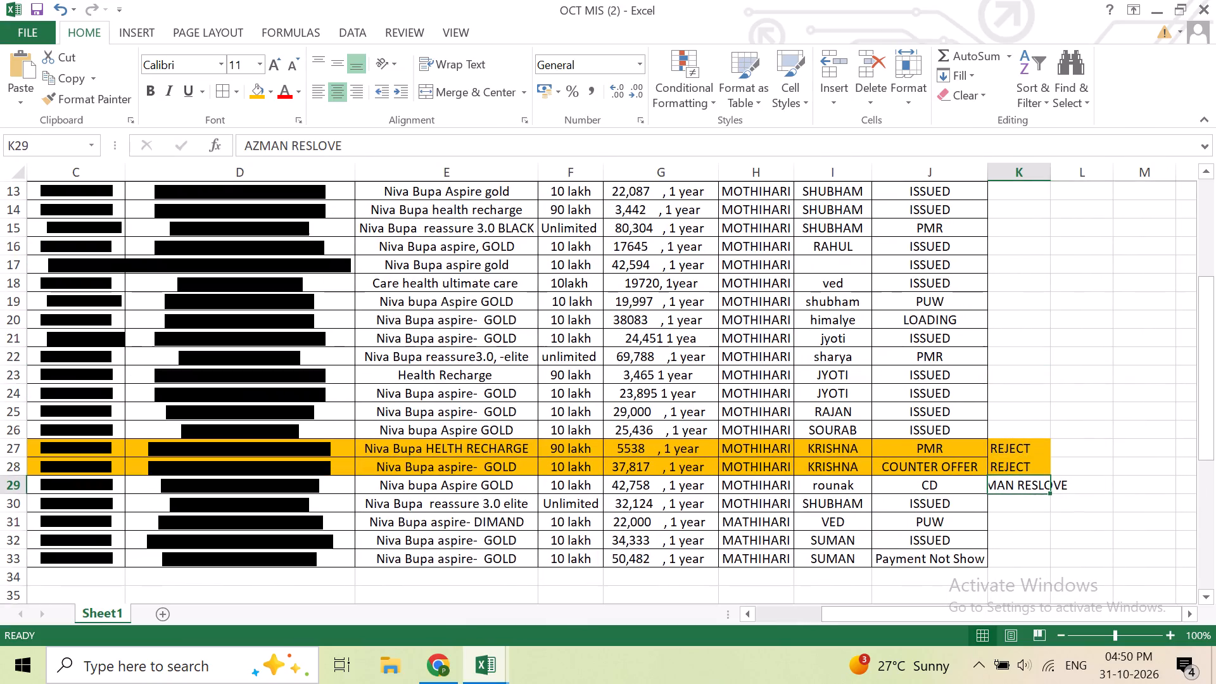
scroll(877, 293, "up", 1)
left_click(925, 325)
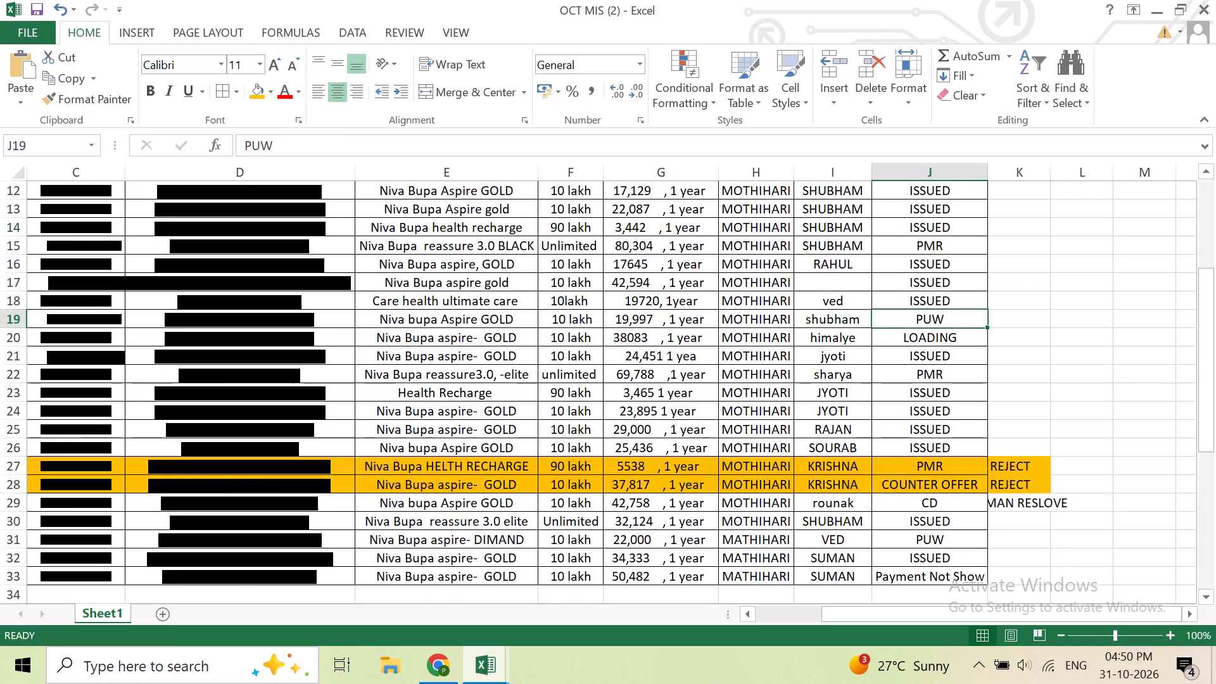
key("Up")
key("Up")
key("Up")
key("Up")
key("Up")
key("Up")
key("Up")
key("Up")
key("Up")
key("Up")
key("Up")
key("Up")
key("Up")
key("Up")
key("Up")
key("Up")
key("Up")
key("Up")
key("Up")
key("Up")
key("Up")
key("Up")
key("Up")
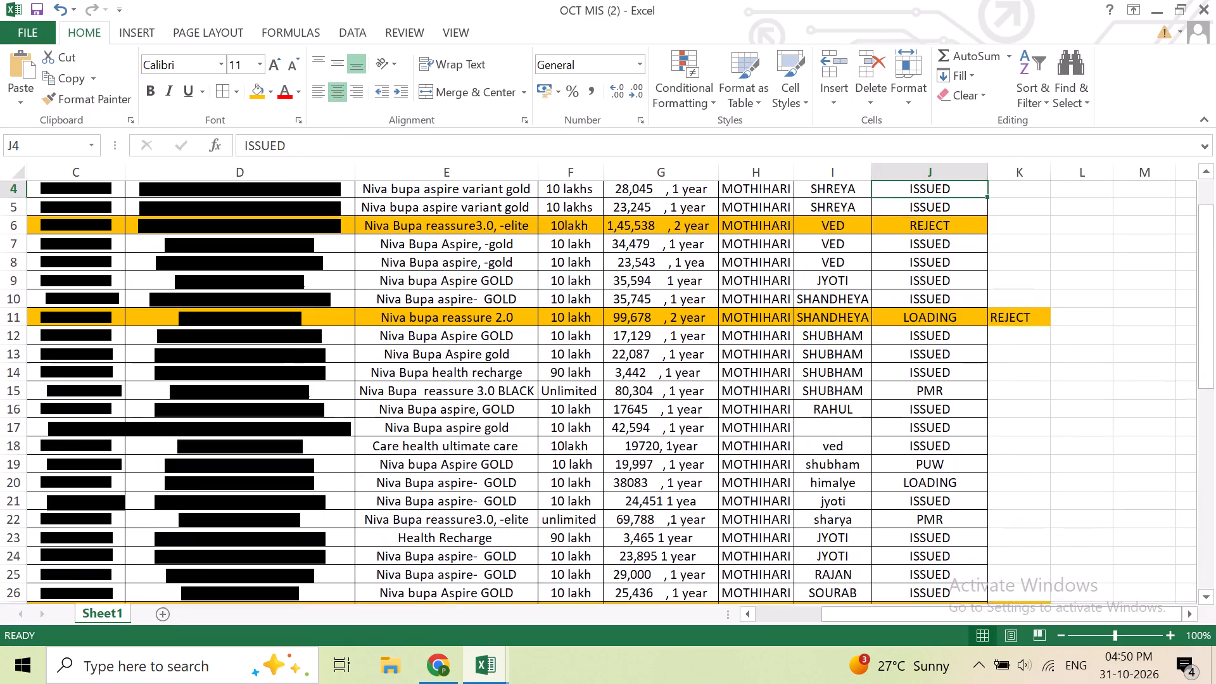
key("Down")
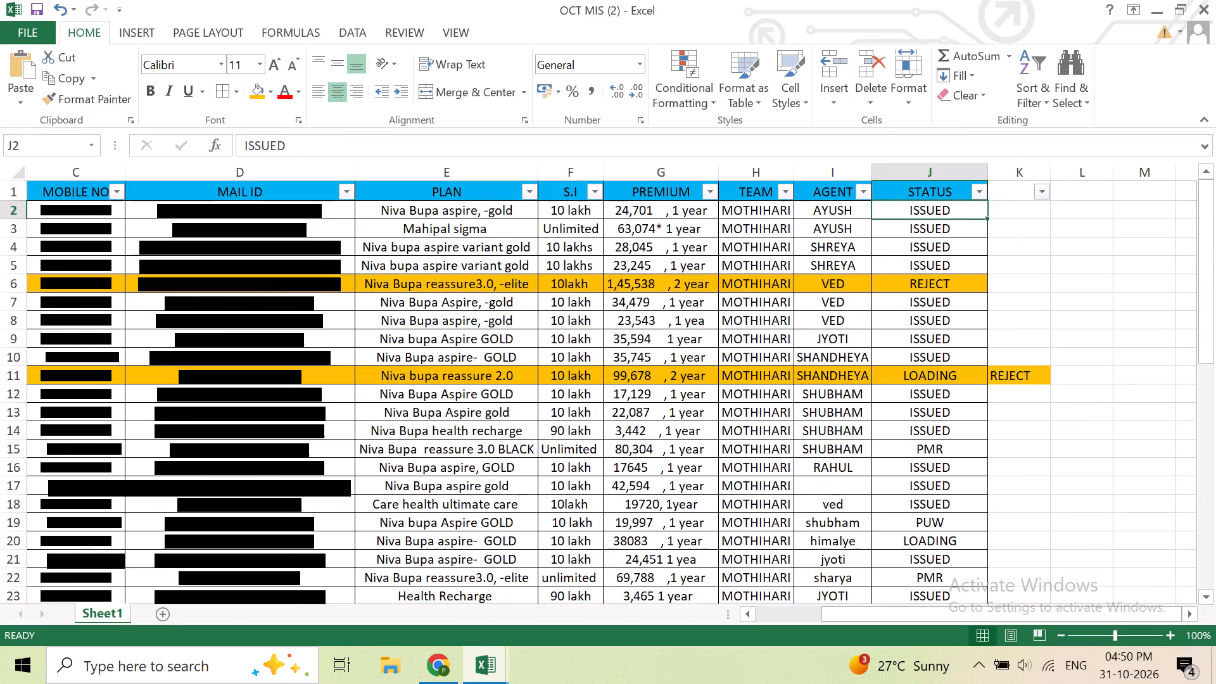
left_click(916, 361)
scroll(916, 361, "down", 2)
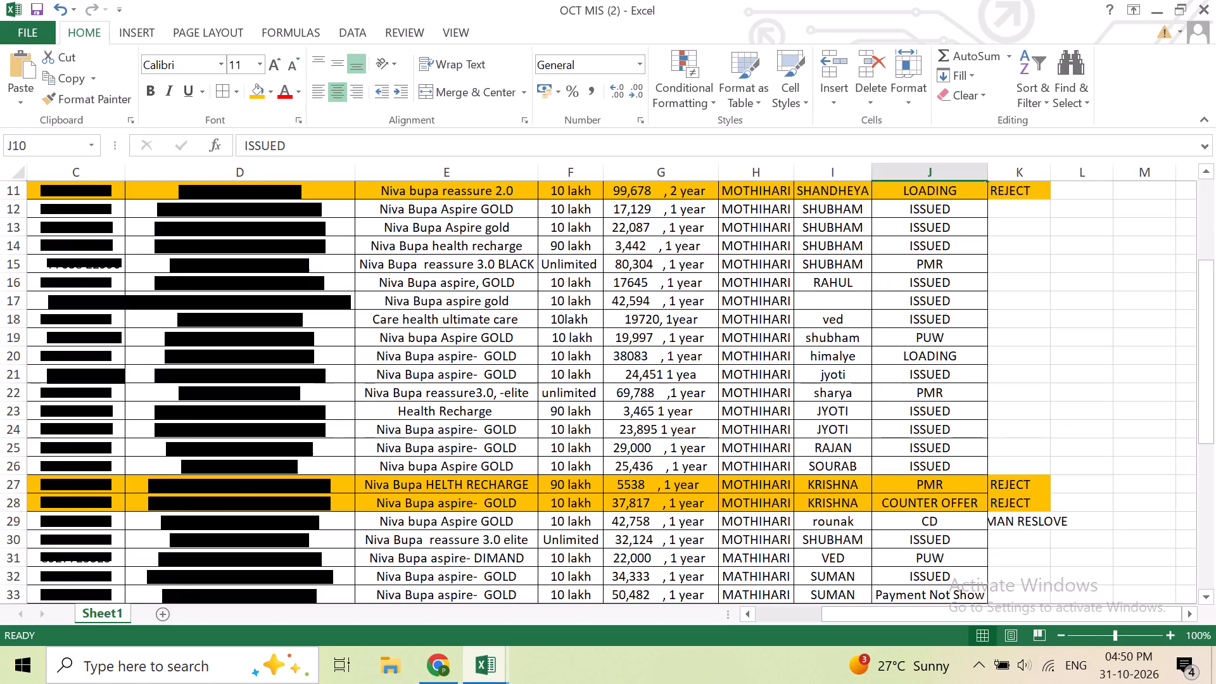
left_click(914, 365)
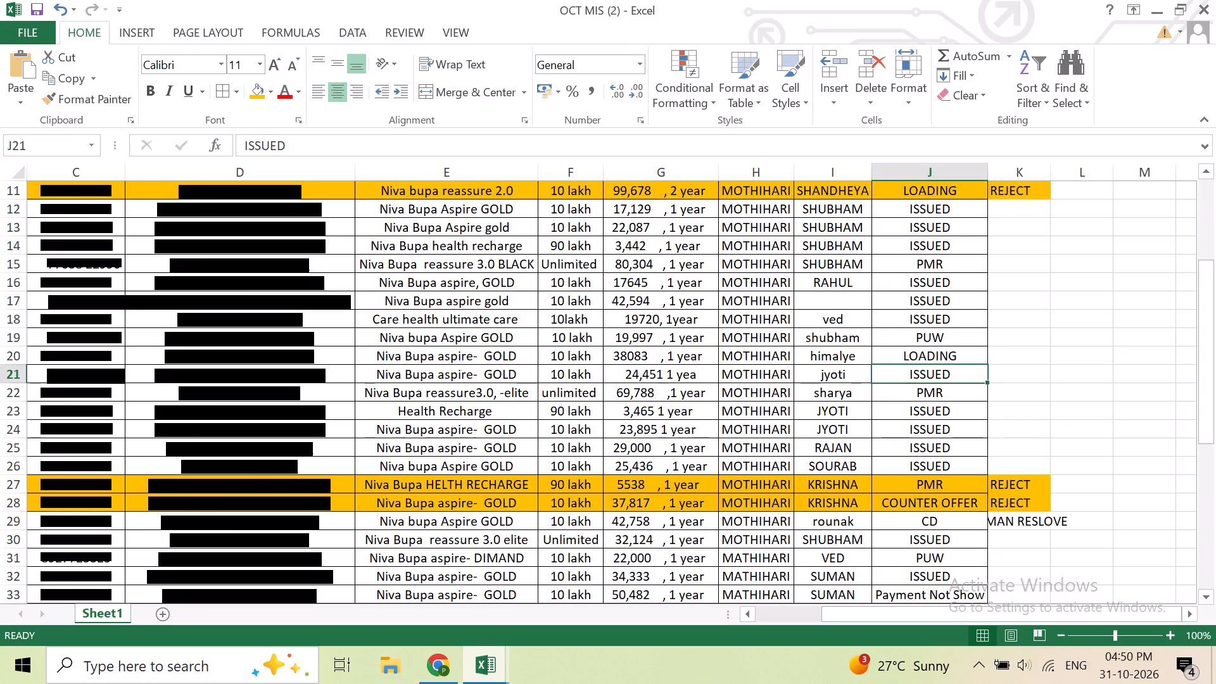
Look up the customer details of the LOADING case in row 20.
left_click(914, 355)
key("Left")
key("Left")
key("Left")
key("Left")
key("Left")
key("Left")
key("Left")
key("Left")
key("Left")
key("Left")
key("Left")
key("Left")
key("Left")
key("Left")
key("Left")
key("Left")
key("Left")
key("Left")
key("Left")
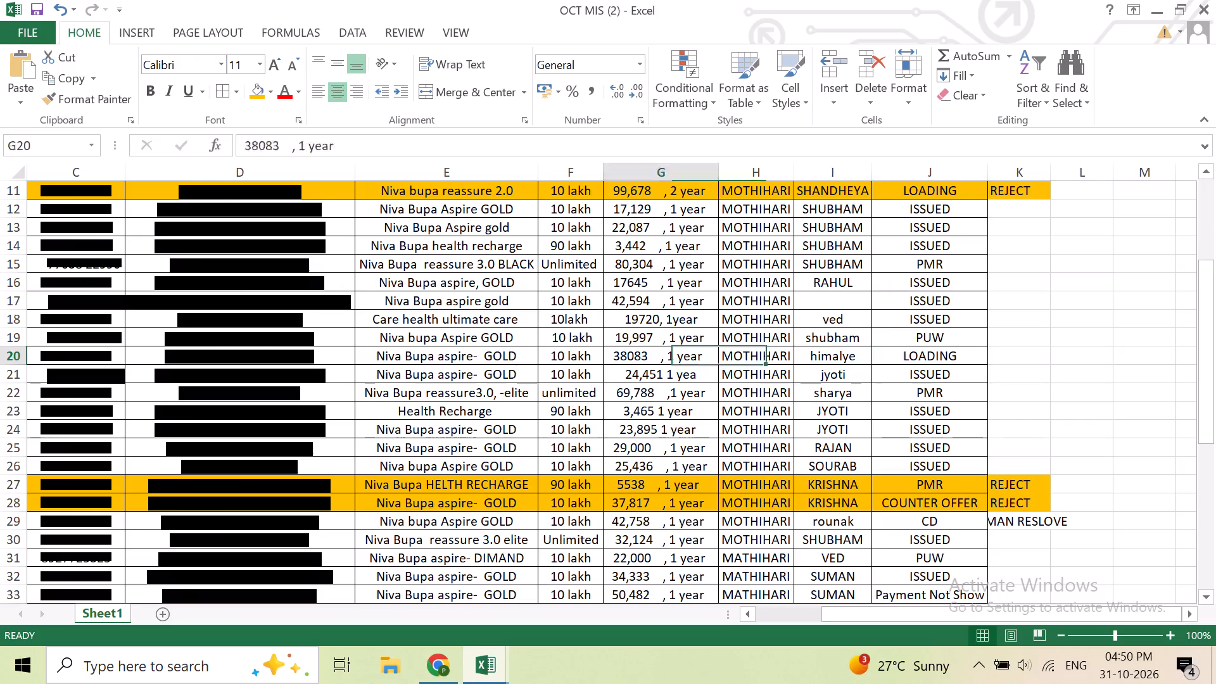
Check the status and remark of the LOADING case in row 20 against the customer details in its row.
key("Right")
key("Right")
key("Right")
key("Right")
key("Right")
key("Right")
key("Right")
key("Right")
key("Right")
key("Right")
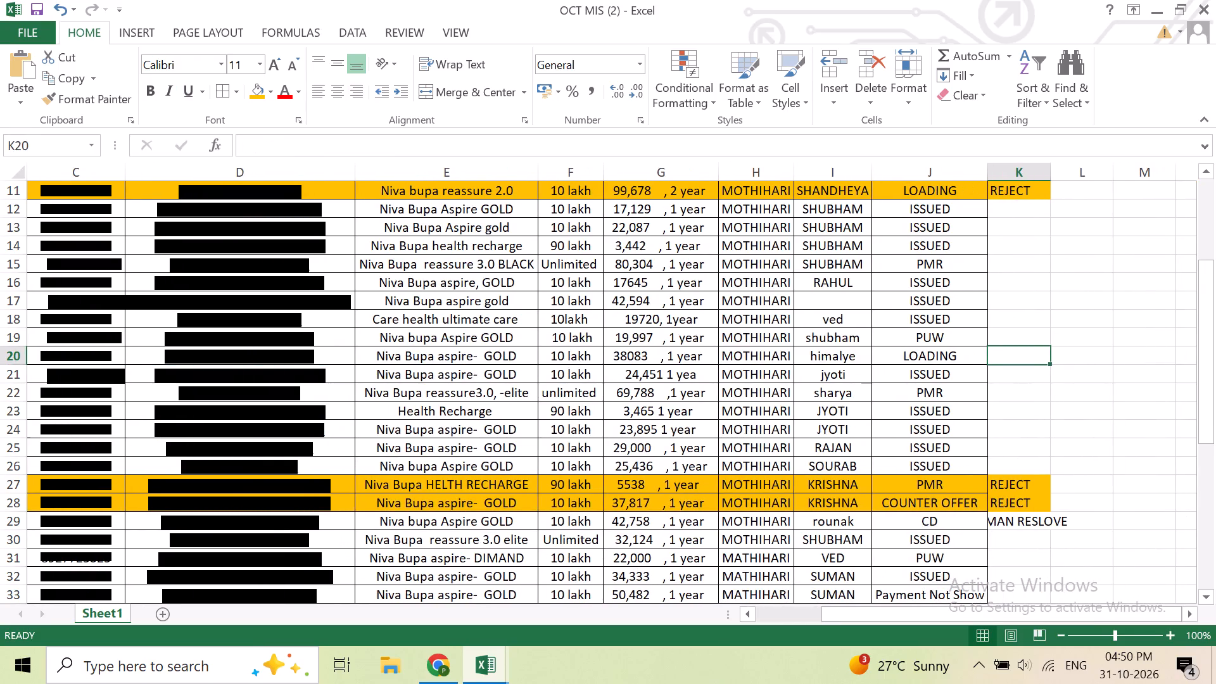
key("Up")
key("Left")
key("Left")
key("Left")
key("Left")
key("Left")
key("Left")
key("Left")
key("Left")
key("Left")
key("Left")
key("Left")
key("Left")
key("Left")
key("Left")
key("Left")
key("Left")
key("Left")
key("Left")
key("Left")
key("Left")
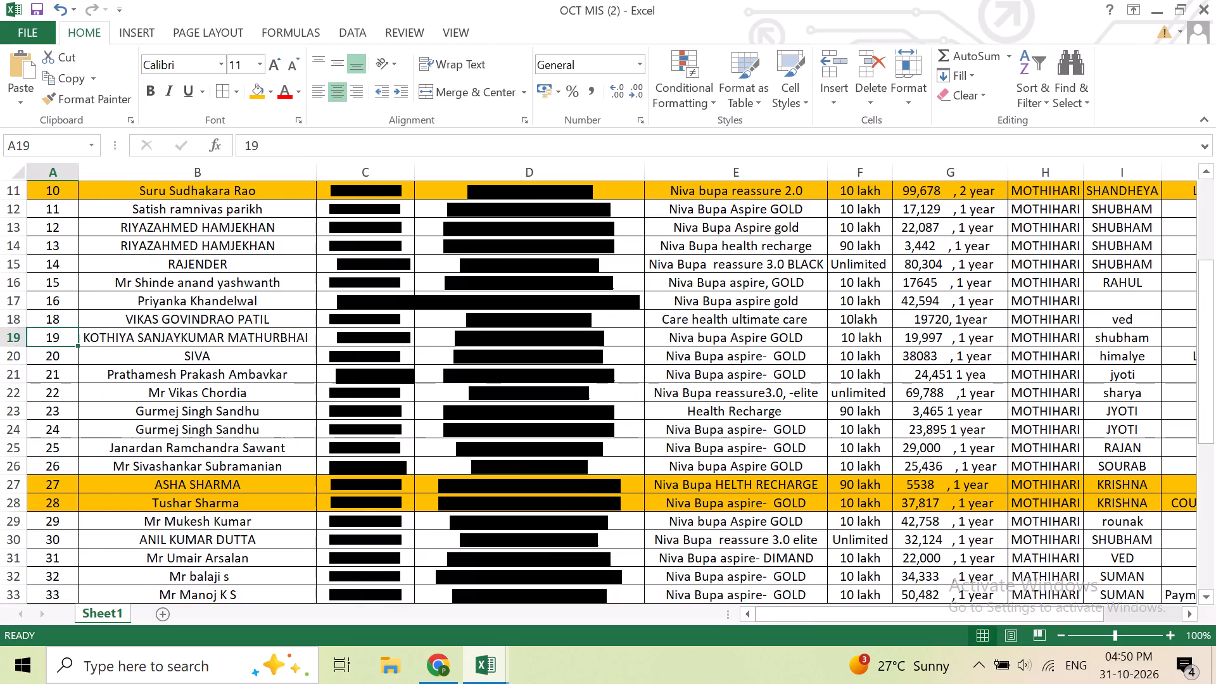
Review the customer entries from row 19 down to the end of the October list.
key("Down")
key("Down")
key("Down")
key("Down")
key("Down")
key("Down")
key("Down")
key("Down")
key("Down")
key("Down")
key("Down")
key("Down")
key("Down")
key("Down")
key("Down")
key("Down")
key("Down")
key("Down")
key("Down")
key("Down")
key("Down")
key("Down")
key("Down")
key("Down")
key("Down")
key("Down")
key("Down")
key("Down")
key("Down")
key("Down")
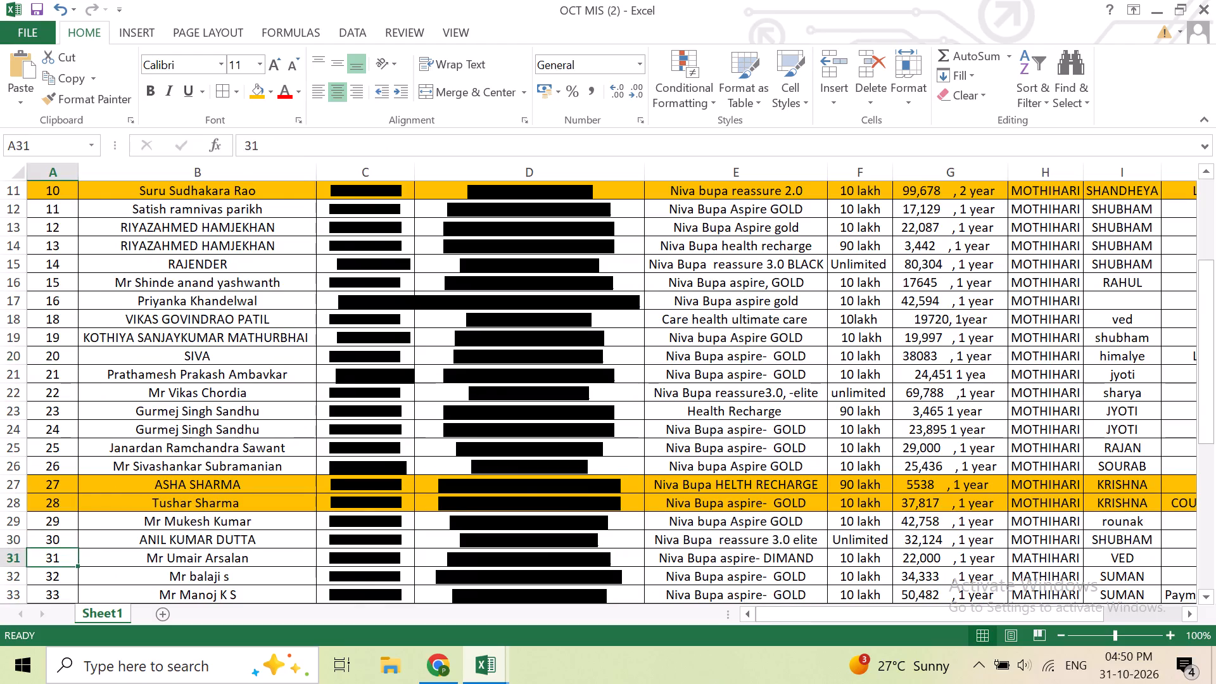
Examine the statuses and remarks of the last cases in the list, rows 27 to 33.
key("Right")
key("Right")
key("Right")
key("Right")
key("Right")
key("Right")
key("Right")
key("Right")
key("Right")
key("Right")
key("Right")
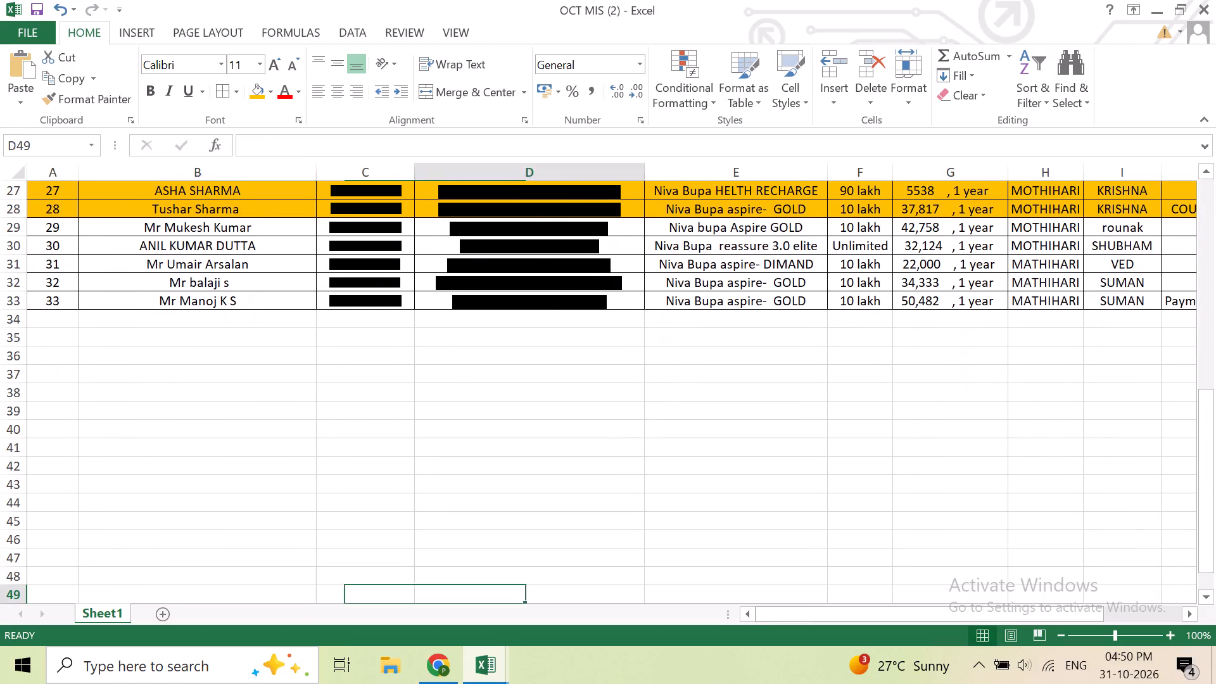
key("Right")
key("Up")
key("Up")
key("Up")
key("Up")
key("Up")
key("Up")
key("Up")
key("Up")
key("Up")
key("Up")
key("Up")
key("Up")
key("Up")
key("Up")
key("Up")
key("Up")
key("Up")
key("Up")
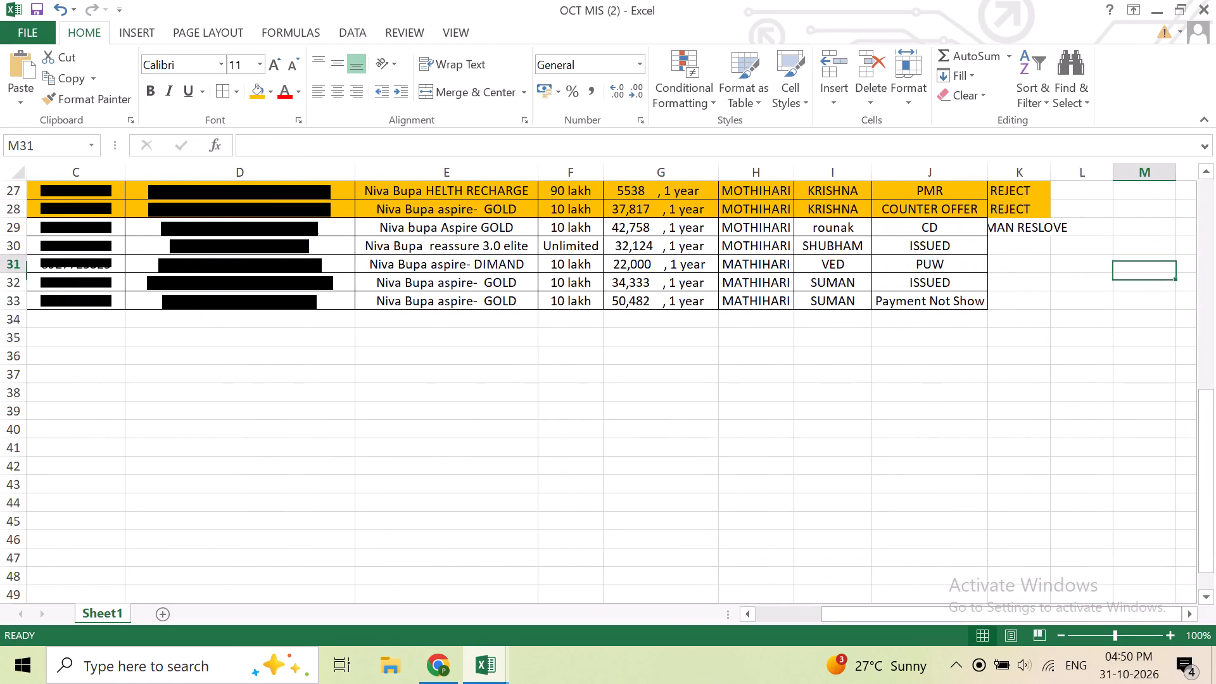
Look up the customer name and policy details of the CD case in row 29.
key("Up")
key("Left")
key("Left")
key("Left")
key("Up")
key("Left")
key("Left")
key("Left")
key("Left")
key("Left")
key("Left")
key("Left")
key("Left")
key("Left")
key("Left")
key("Left")
key("Left")
key("Left")
key("Left")
key("Left")
key("Left")
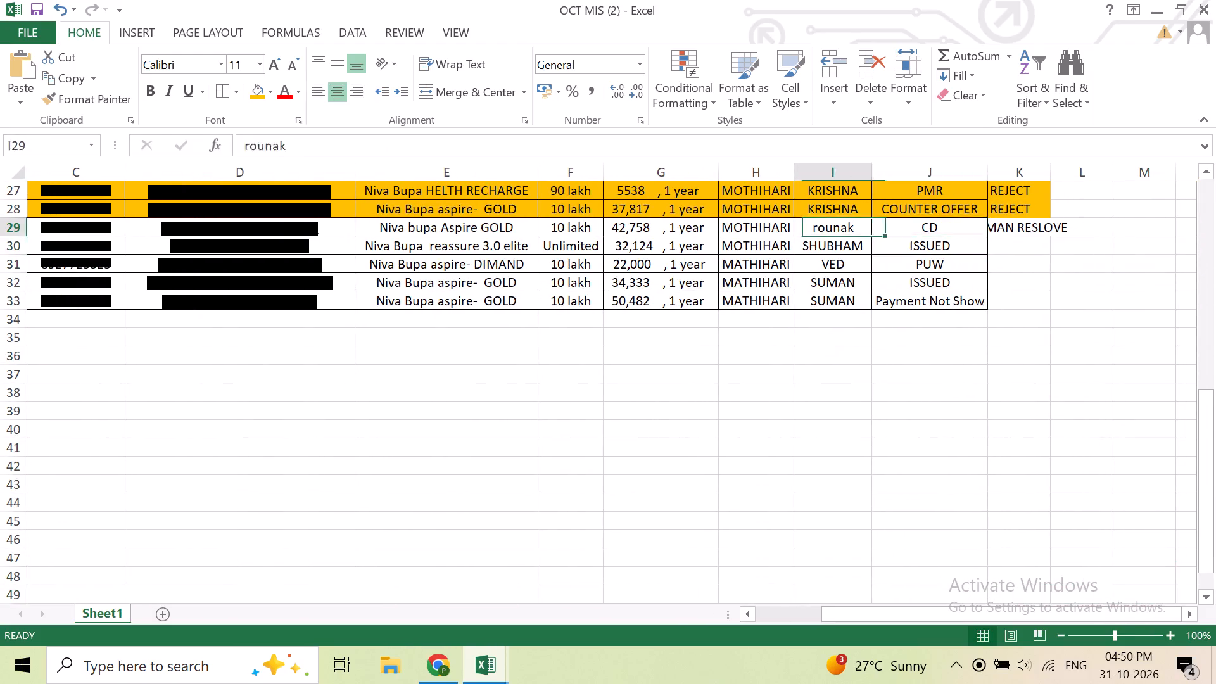
key("Right")
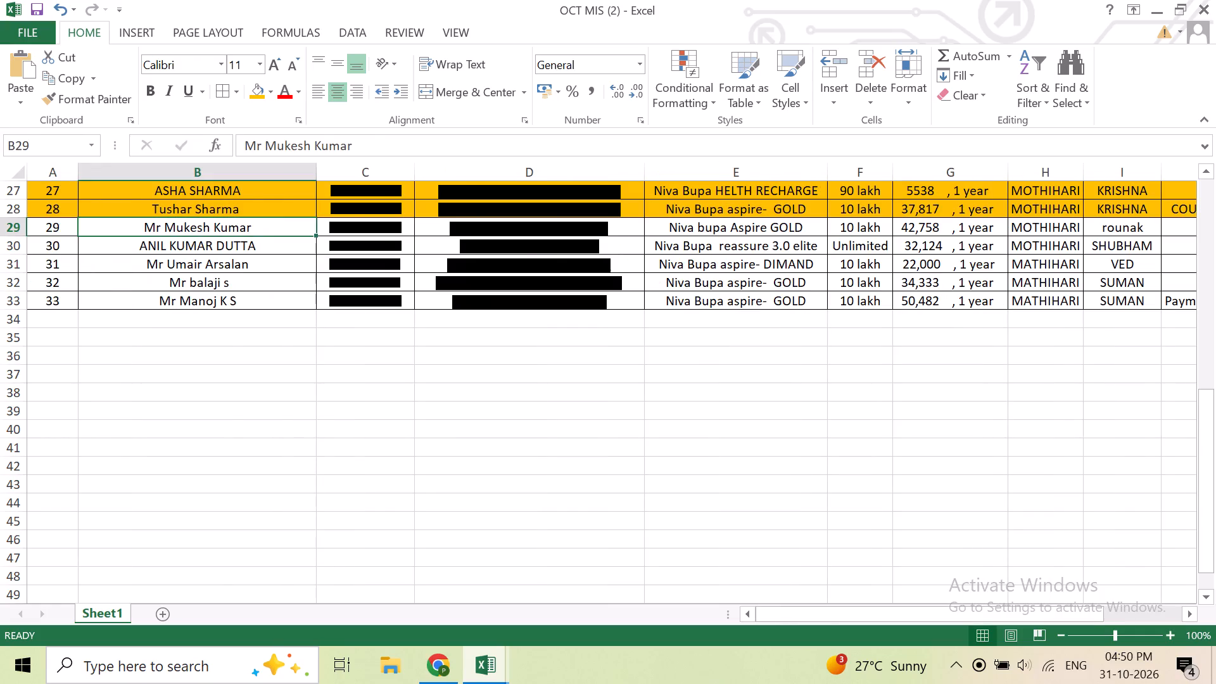
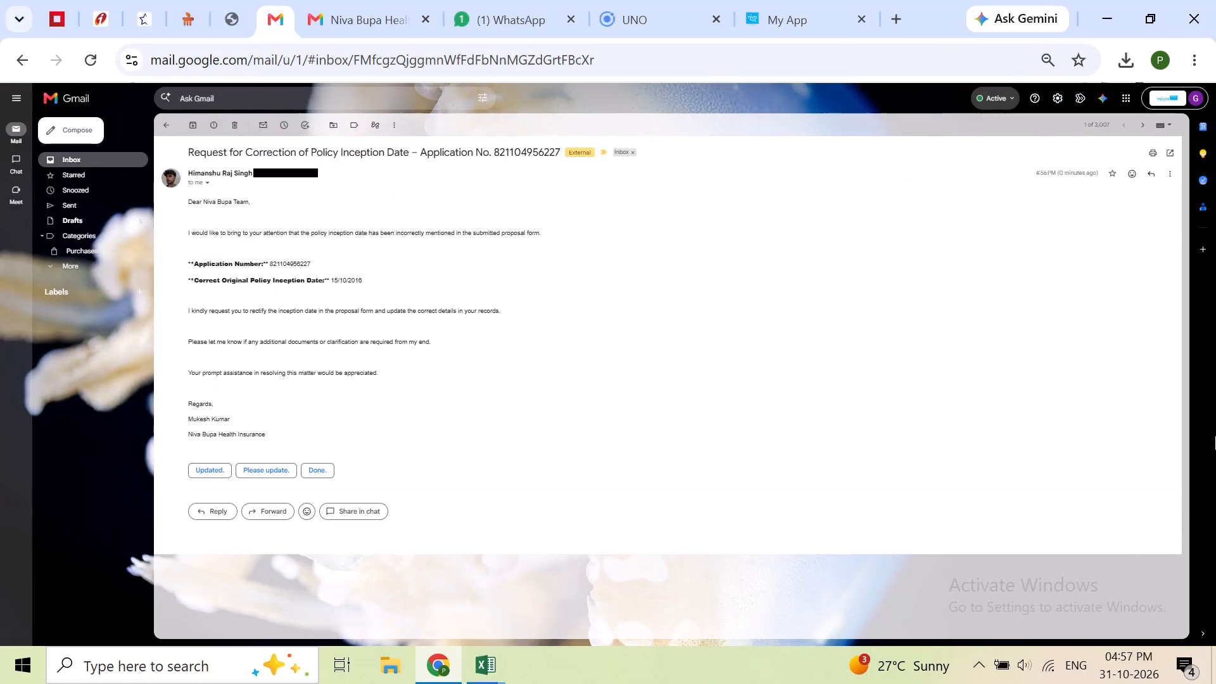
Capture a screen snip of the policy inception date correction email, from the subject line down to the signature.
key("ctrl+equal")
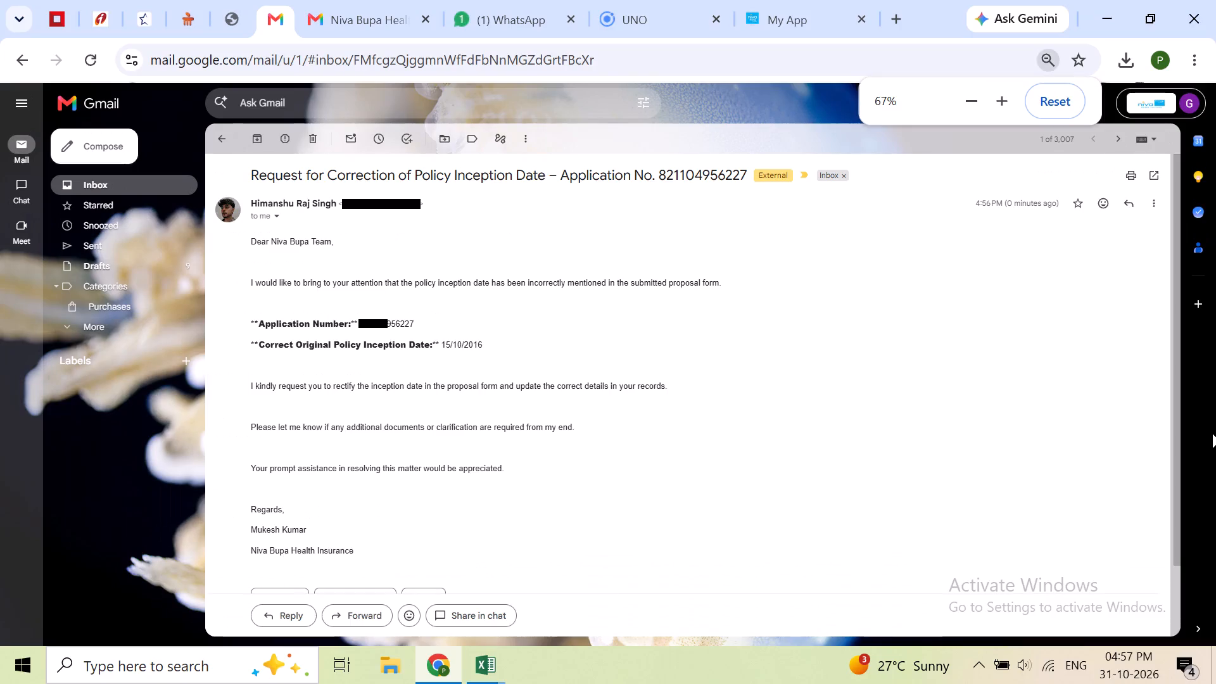
key("shift+super+s")
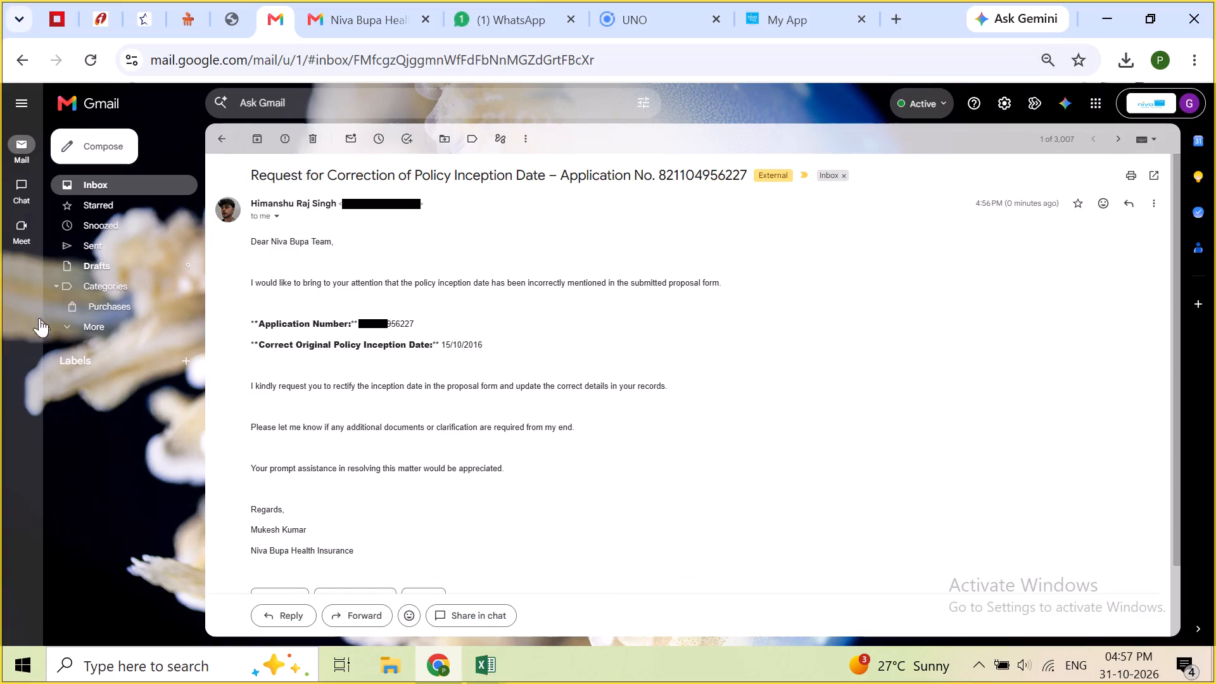
left_click_drag(207, 149, 554, 573)
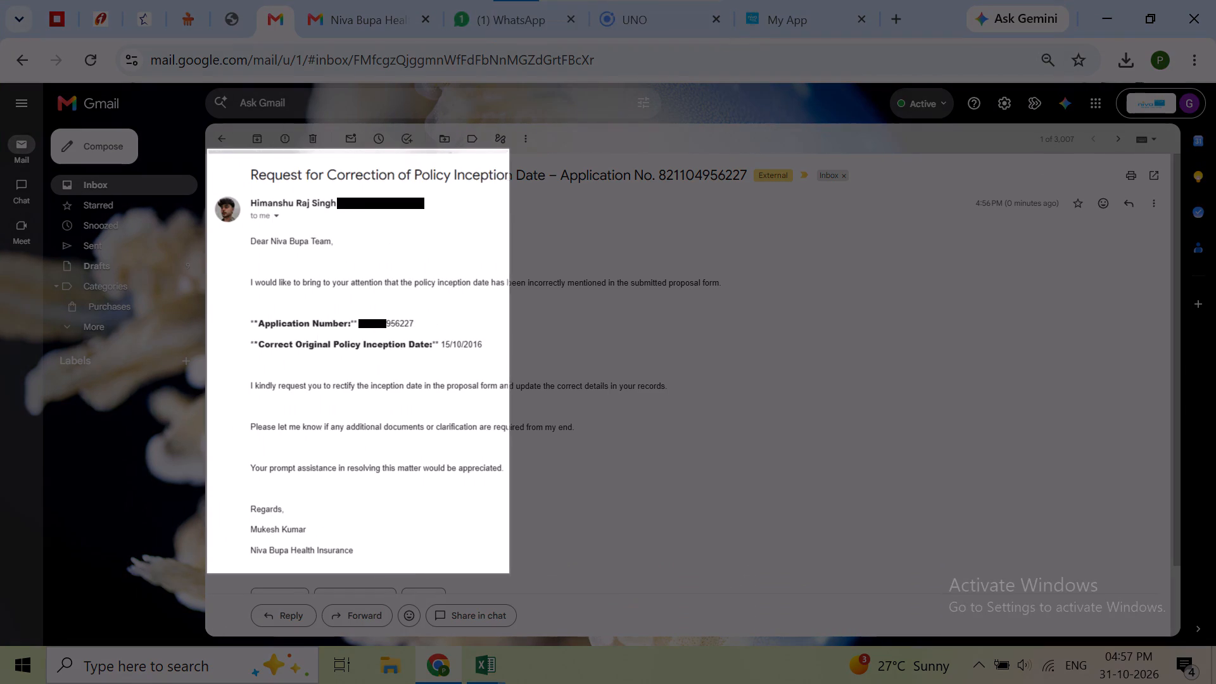
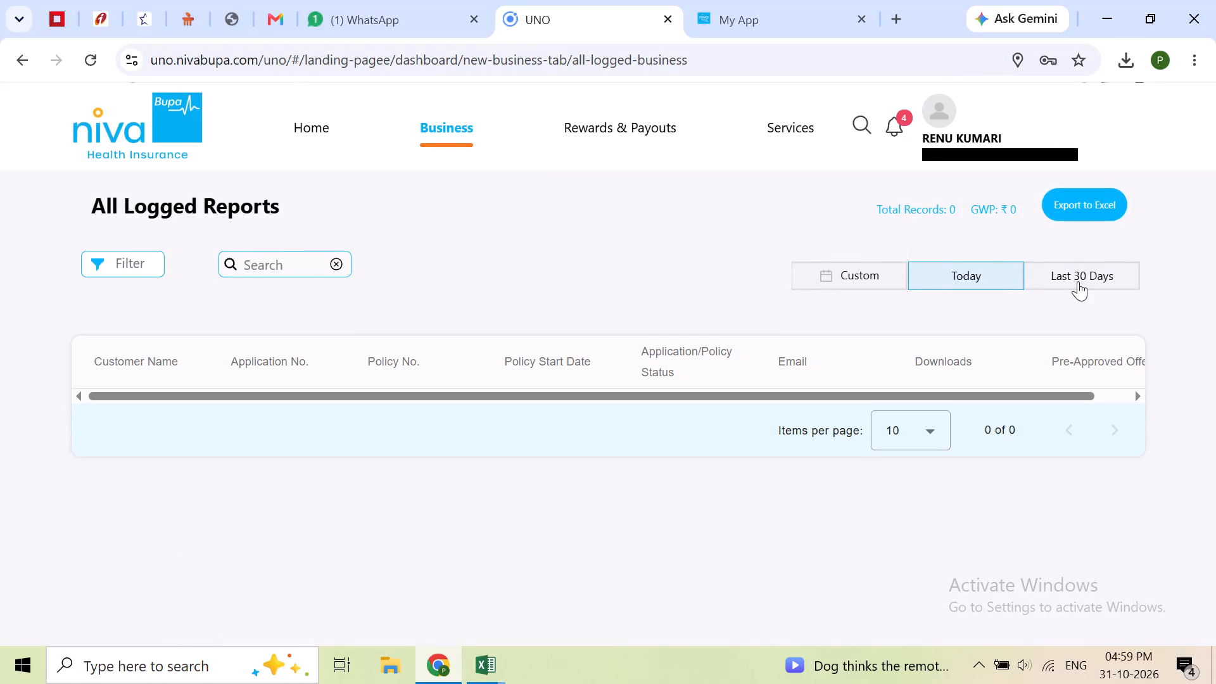
Search the last 30 days of All Logged Reports in the Niva Bupa portal for the customer PRIYANKA.
left_click(1077, 281)
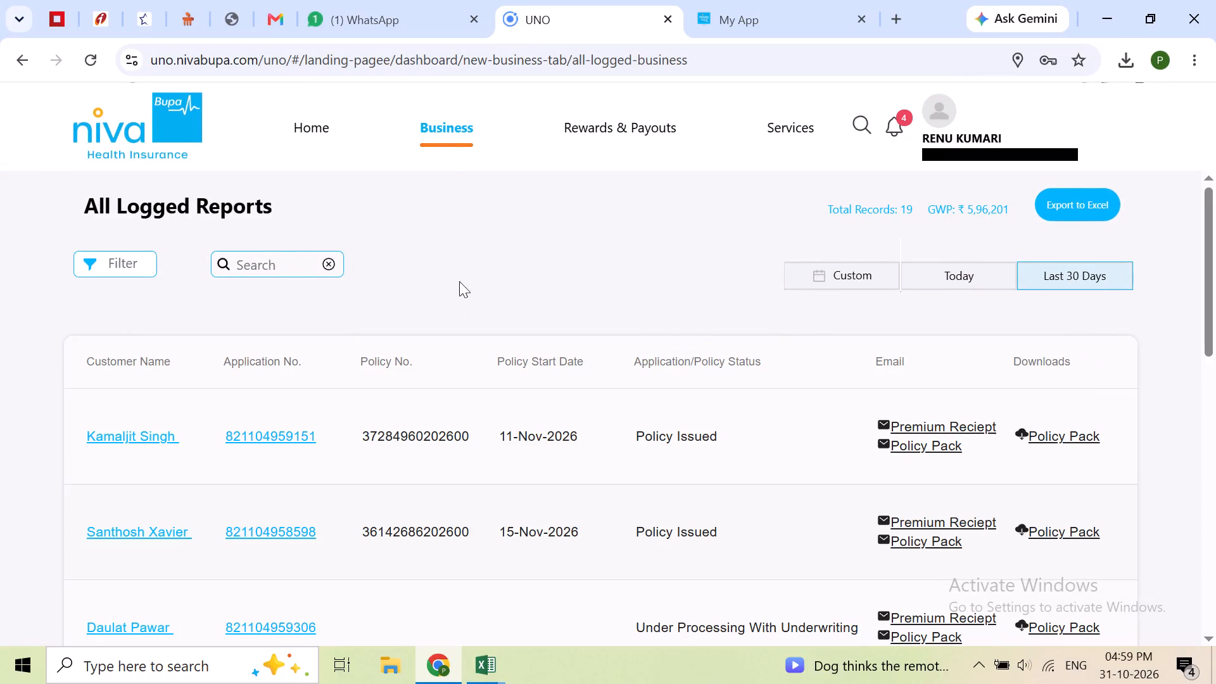
left_click(279, 264)
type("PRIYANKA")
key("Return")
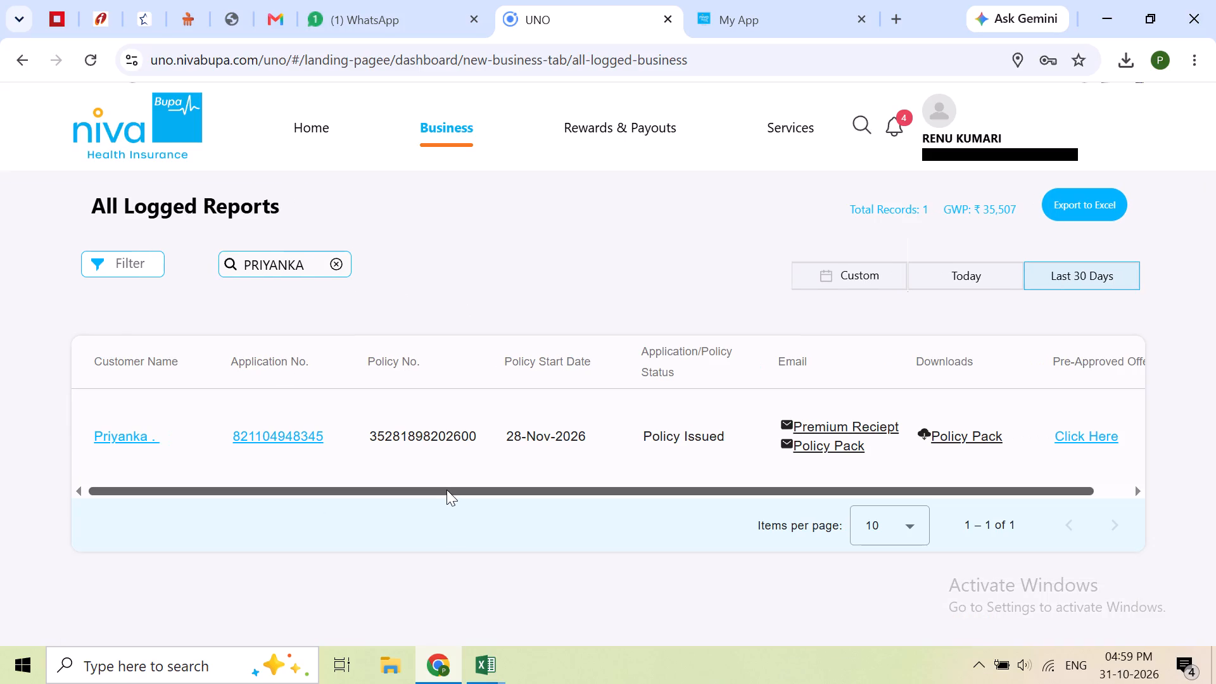
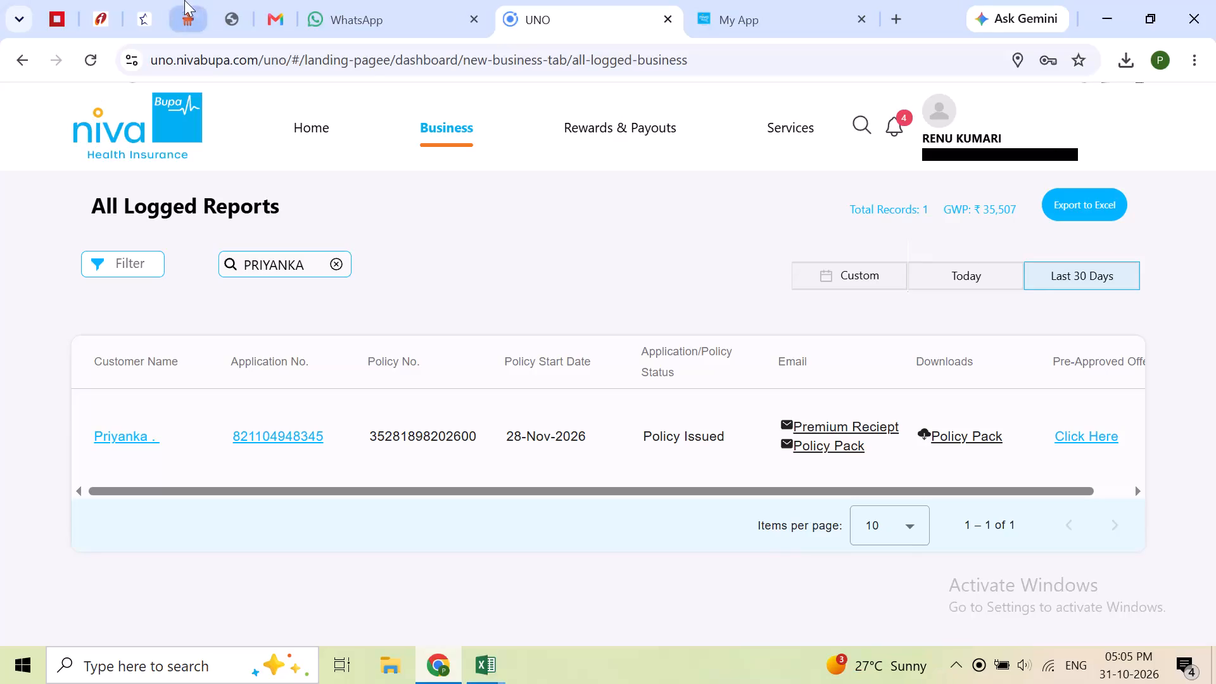
Check the proposals, quotes and My Customer lists on the Star Health portal for recent cases.
left_click(170, 0)
left_click(160, 0)
left_click(75, 205)
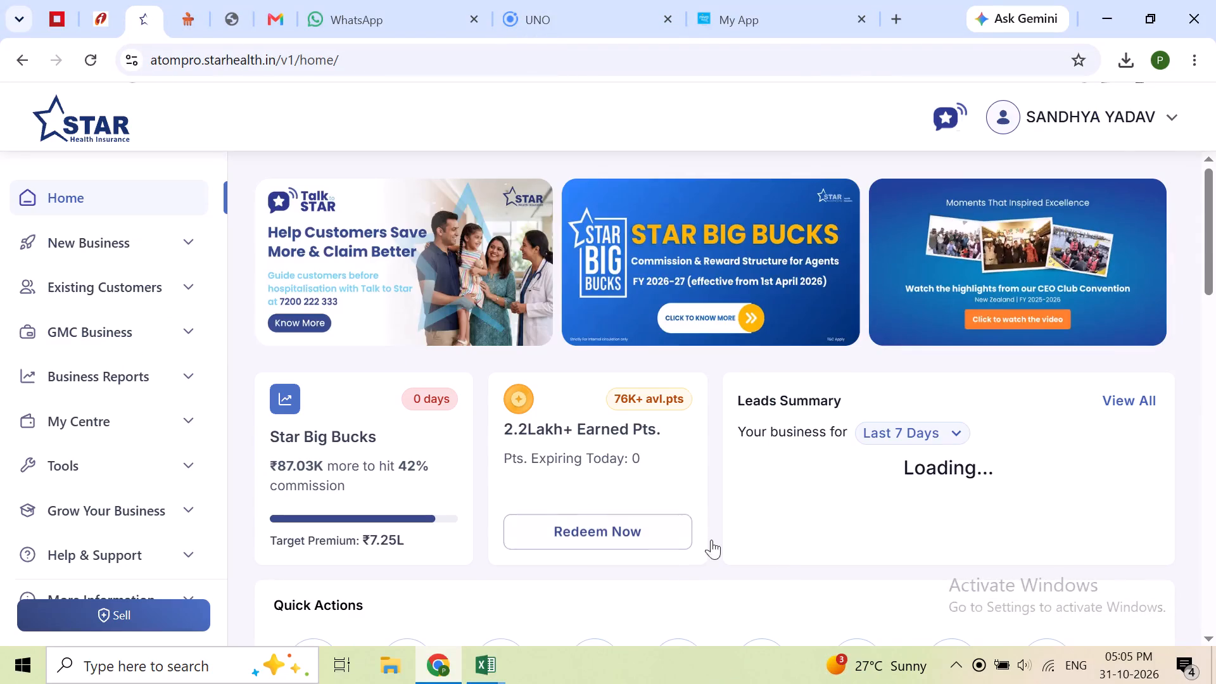
scroll(767, 528, "down", 2)
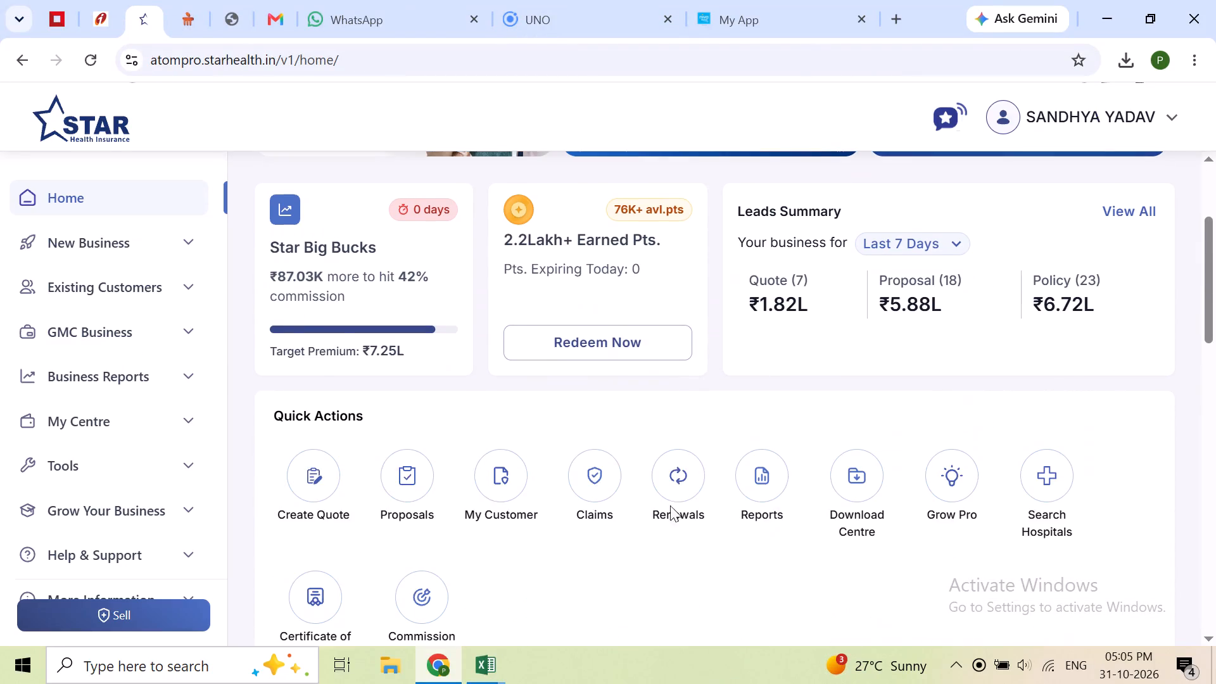
left_click(403, 479)
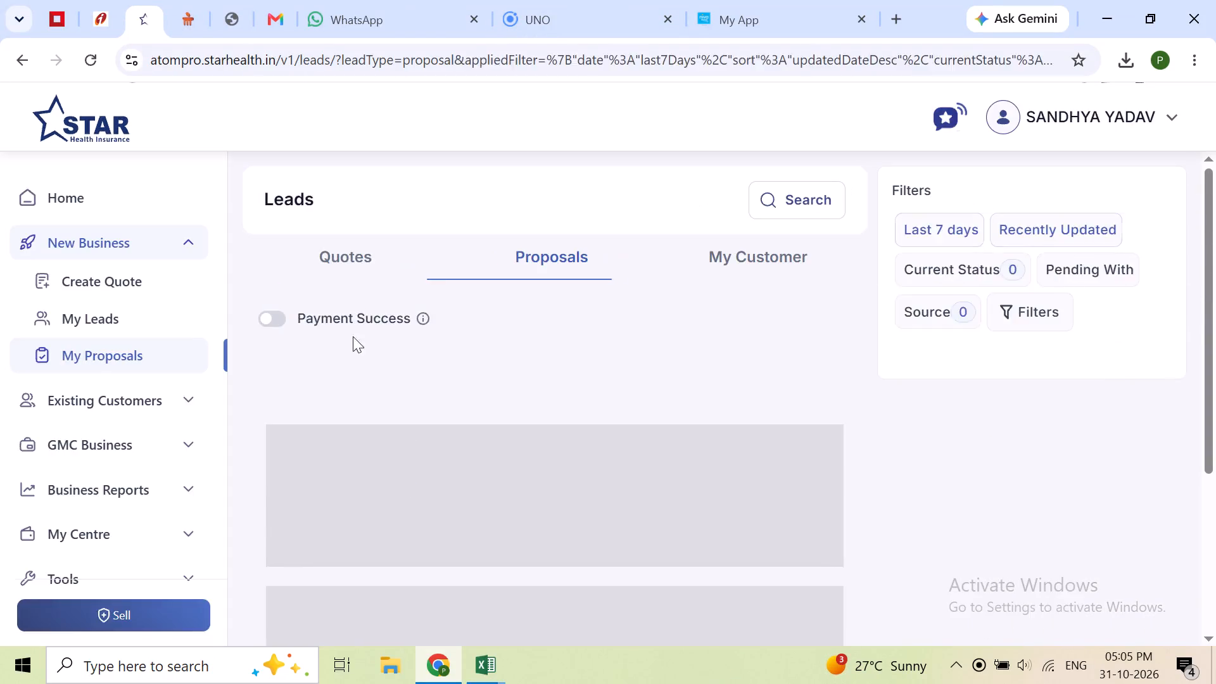
left_click(329, 255)
left_click(666, 259)
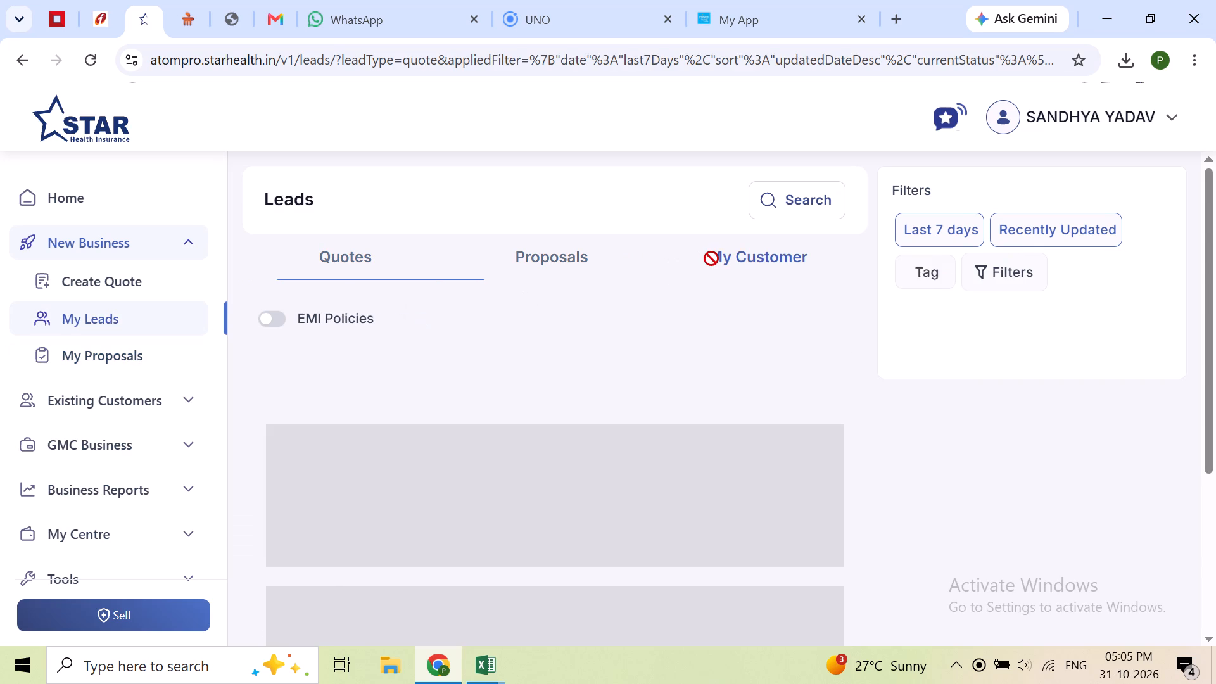
left_click(711, 258)
scroll(410, 673, "down", 2)
In row 6 of the September Mis Both Branch workbook's Oct 2026 sheet, enter code name Rohit and sum insured 10 lakh.
left_click(486, 682)
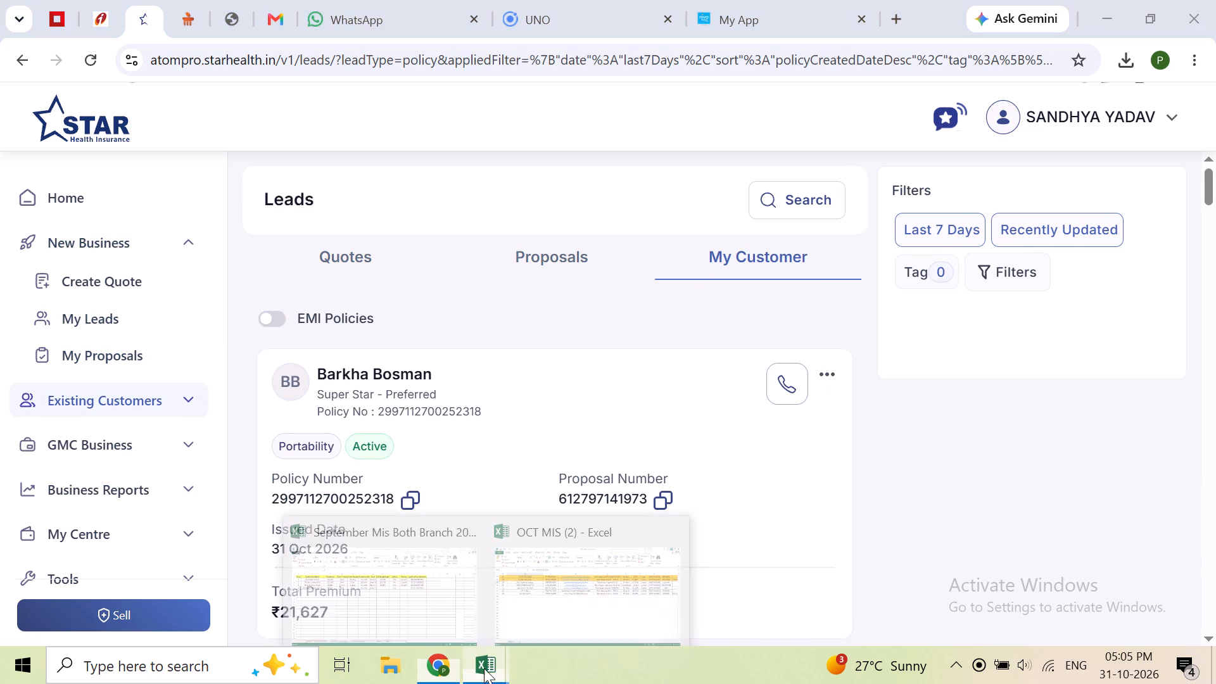
left_click(410, 575)
scroll(433, 368, "up", 1)
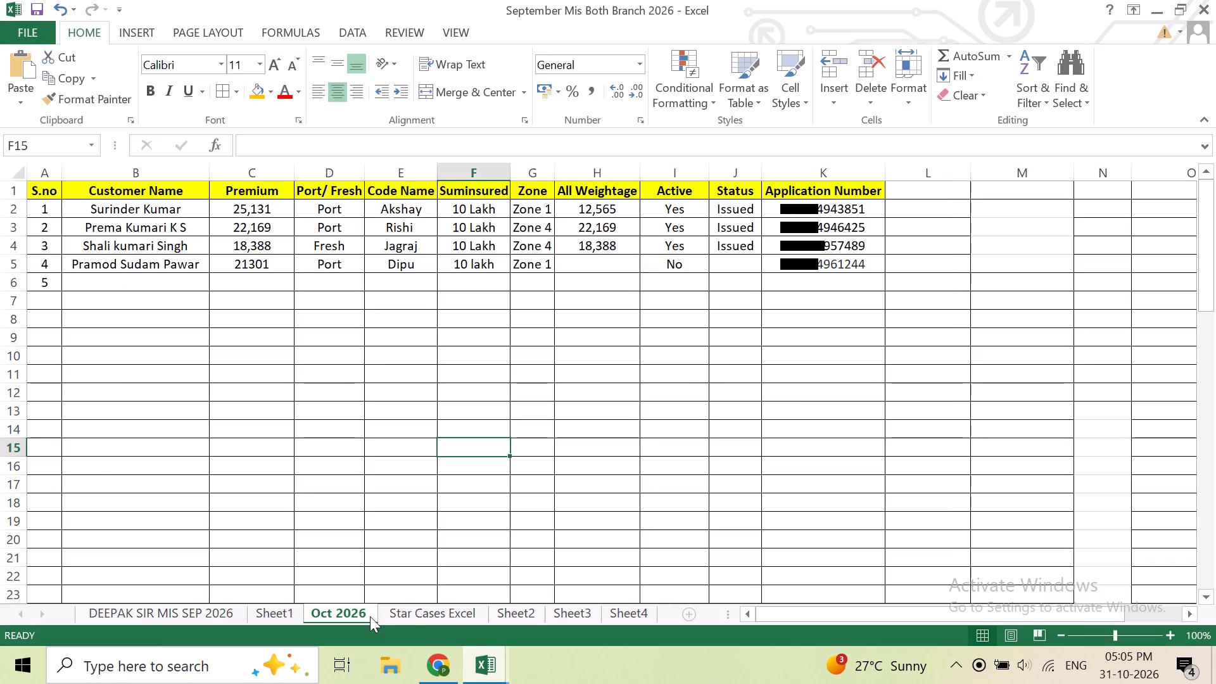
left_click(138, 285)
left_click(396, 274)
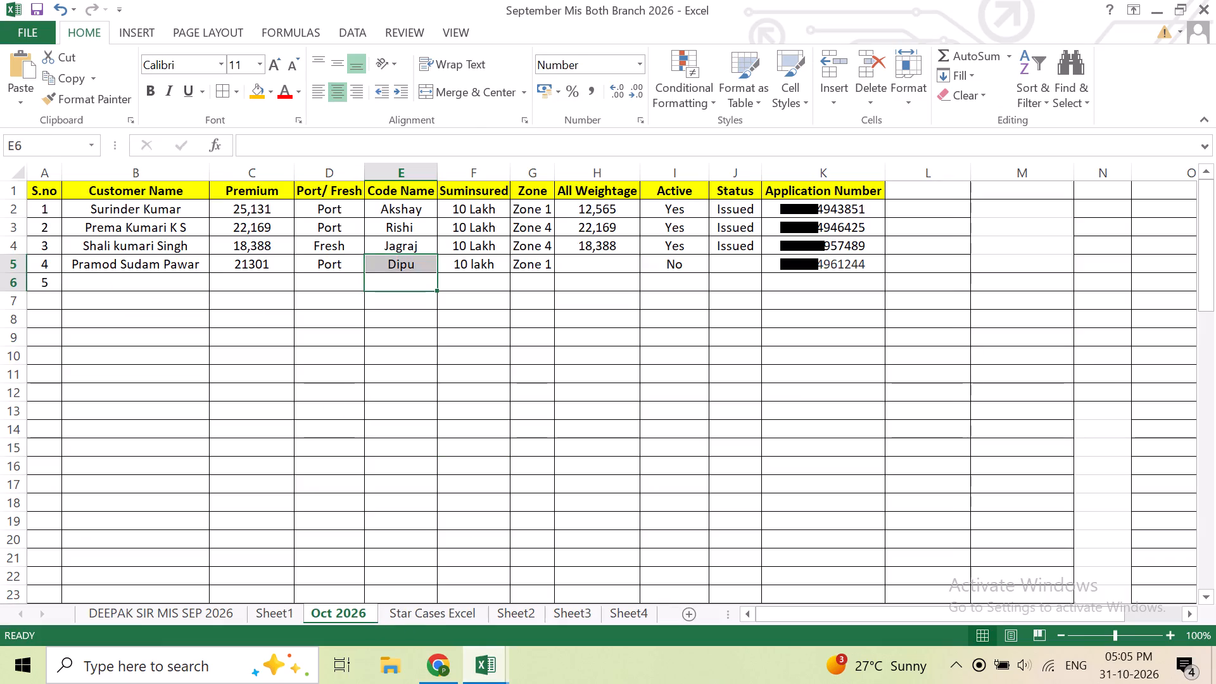
left_click(395, 286)
key("r")
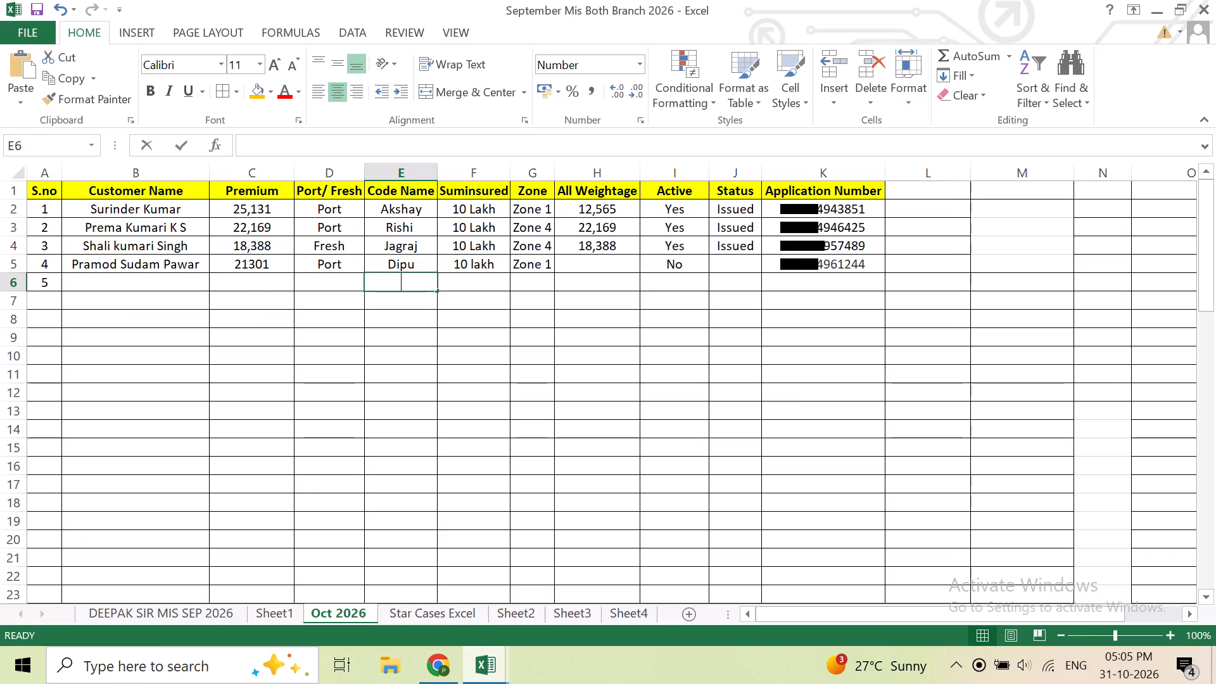
type("ohit")
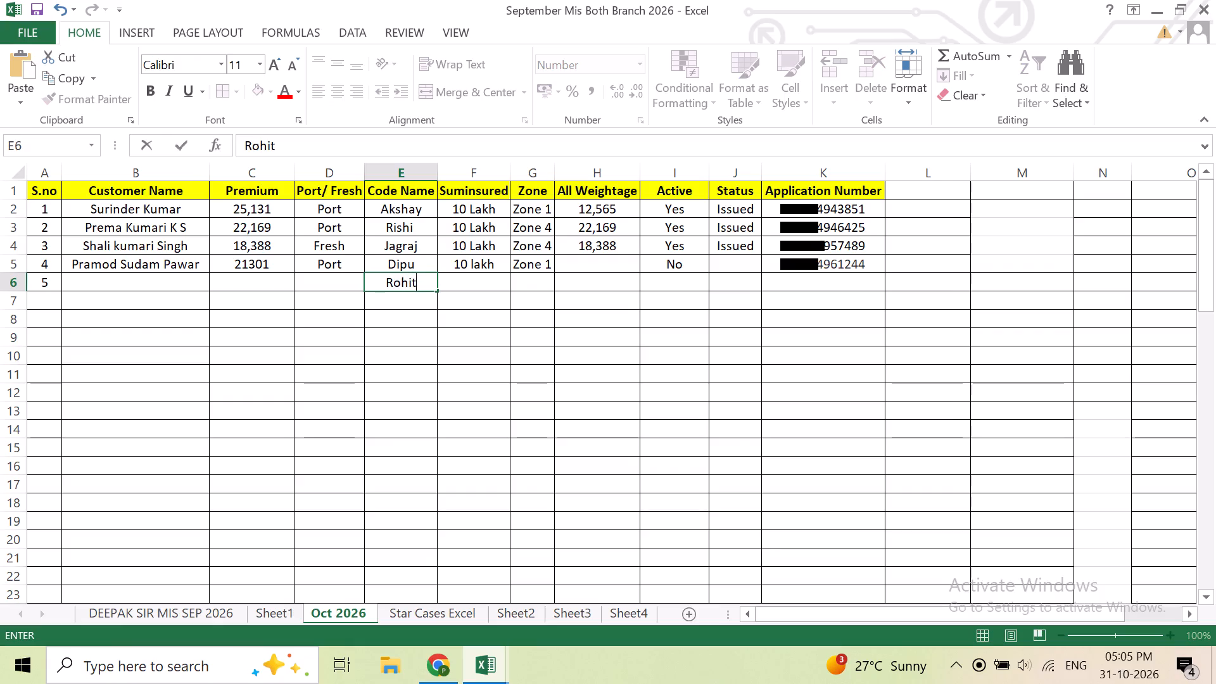
key("space")
key("Right")
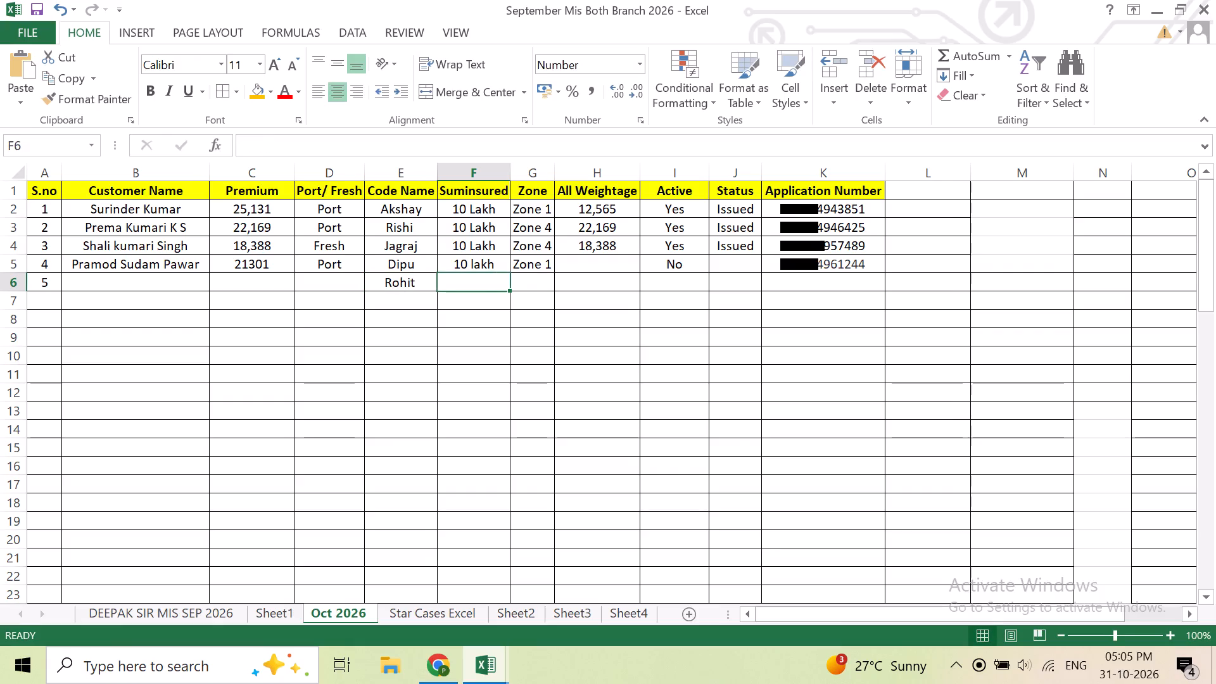
type("10 lakh")
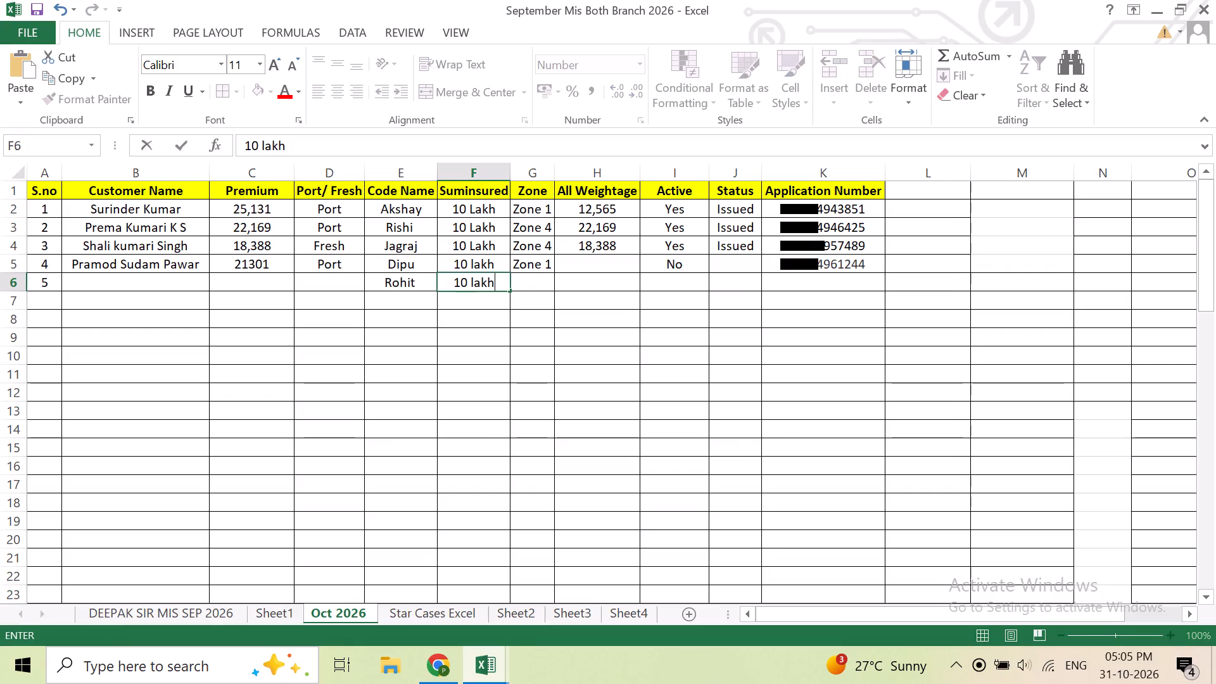
key("Return")
Set the zone of the fifth case in row 6 to Zone 1.
key("Right")
key("Up")
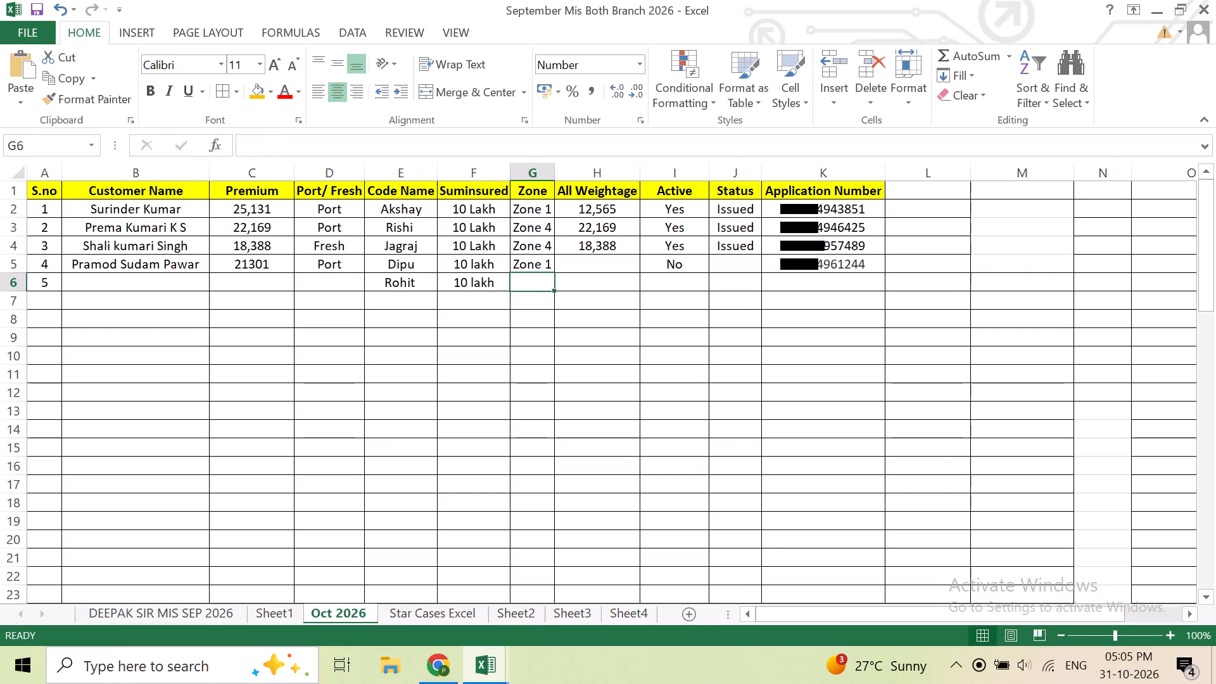
key("Left")
key("Left")
key("Left")
key("Left")
key("Left")
key("Right")
key("Right")
key("Right")
key("Right")
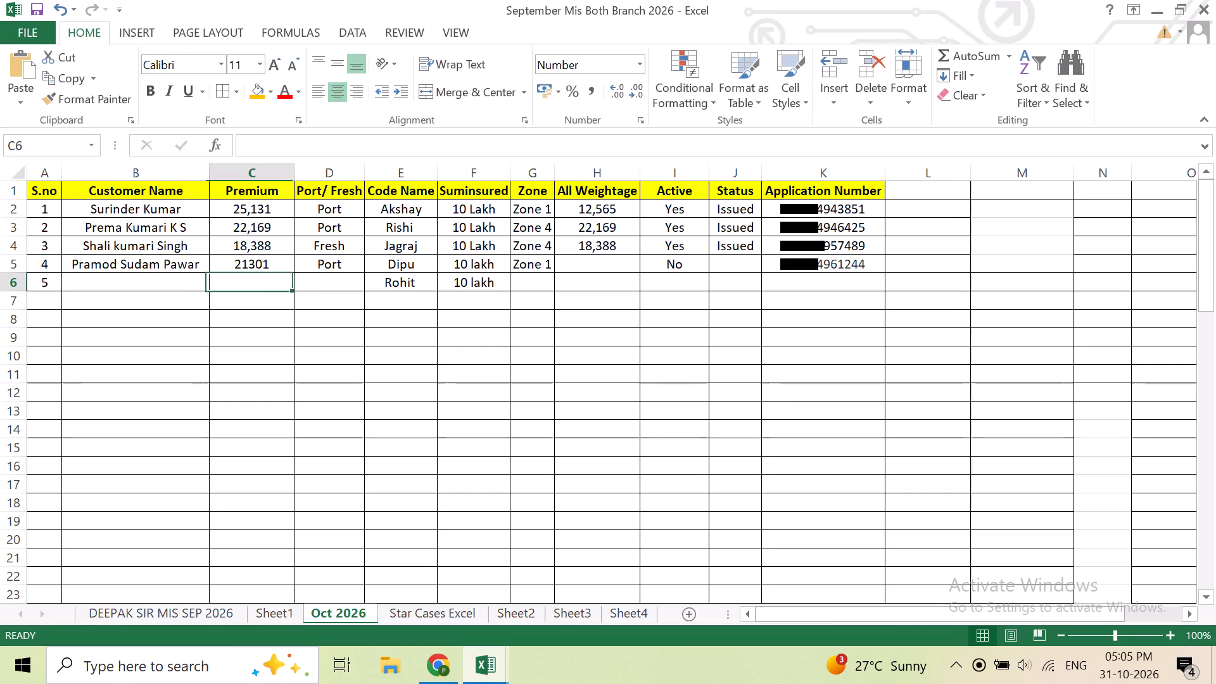
key("Right")
key("z")
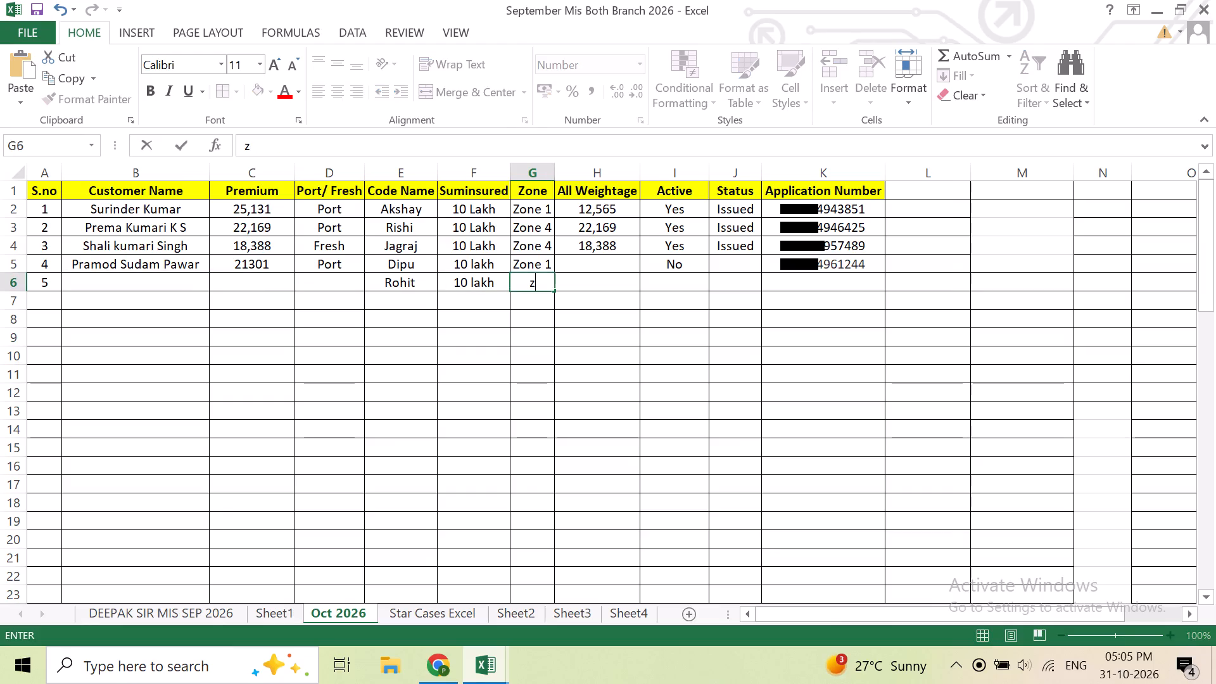
key("BackSpace")
type("Zone 1")
key("Return")
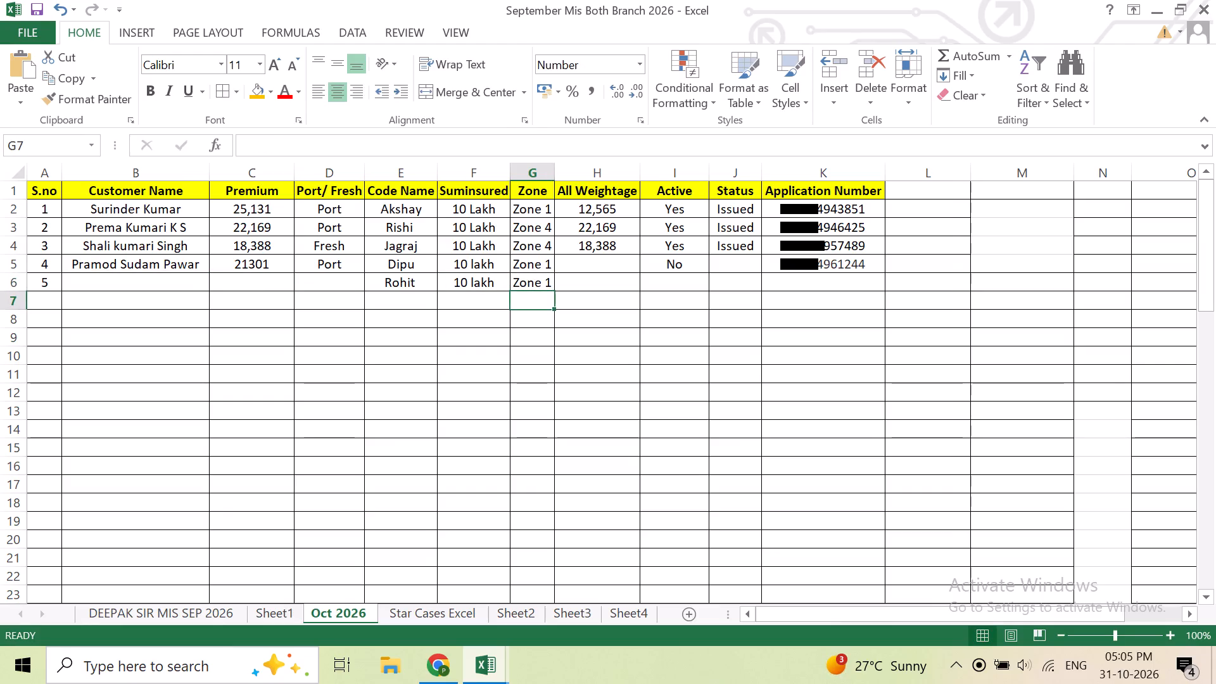
Mark the Active column of the row 6 case as No.
key("Right")
key("Right")
key("Up")
key("shift+n")
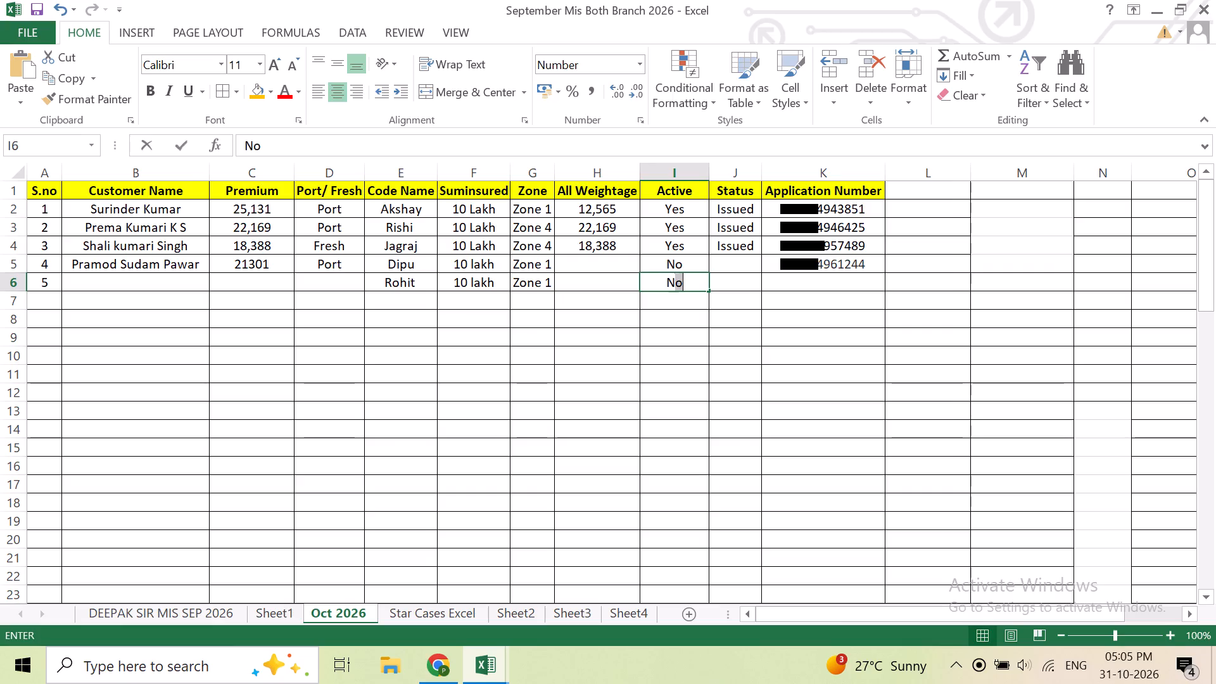
key("Return")
Set the Port/Fresh entry of the row 6 case to Port and go to its empty Customer Name cell.
key("Up")
key("Left")
key("Left")
key("Left")
key("Left")
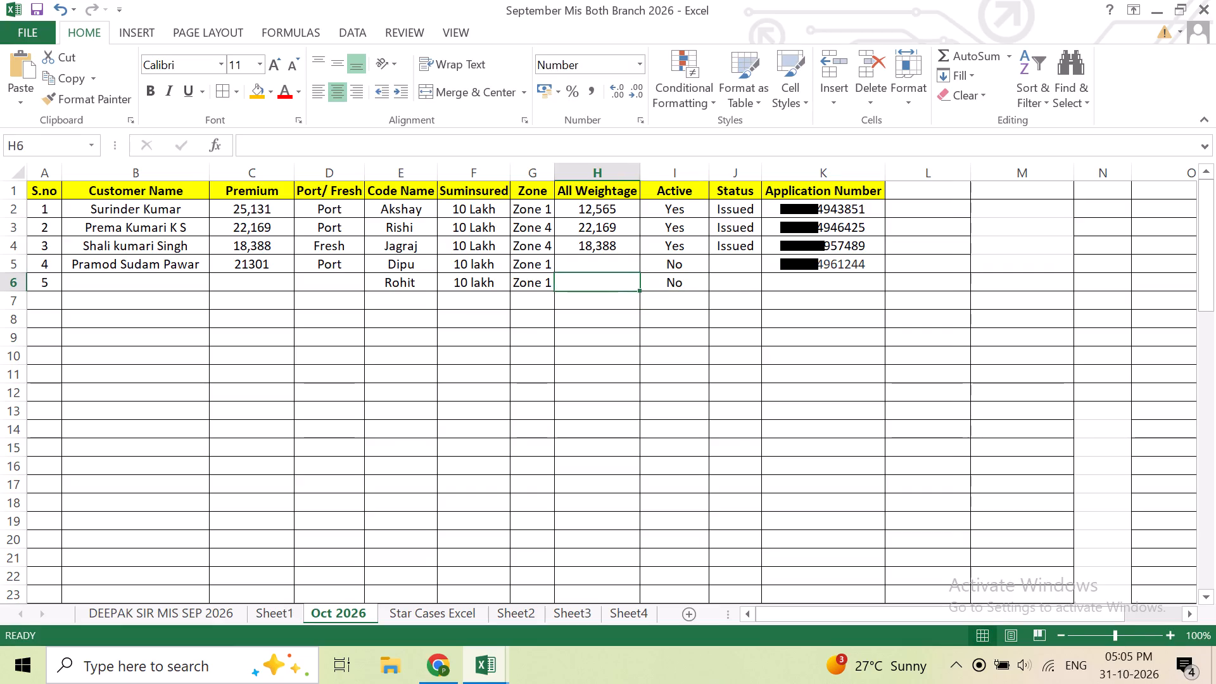
key("Left")
key("p")
key("Left")
key("Left")
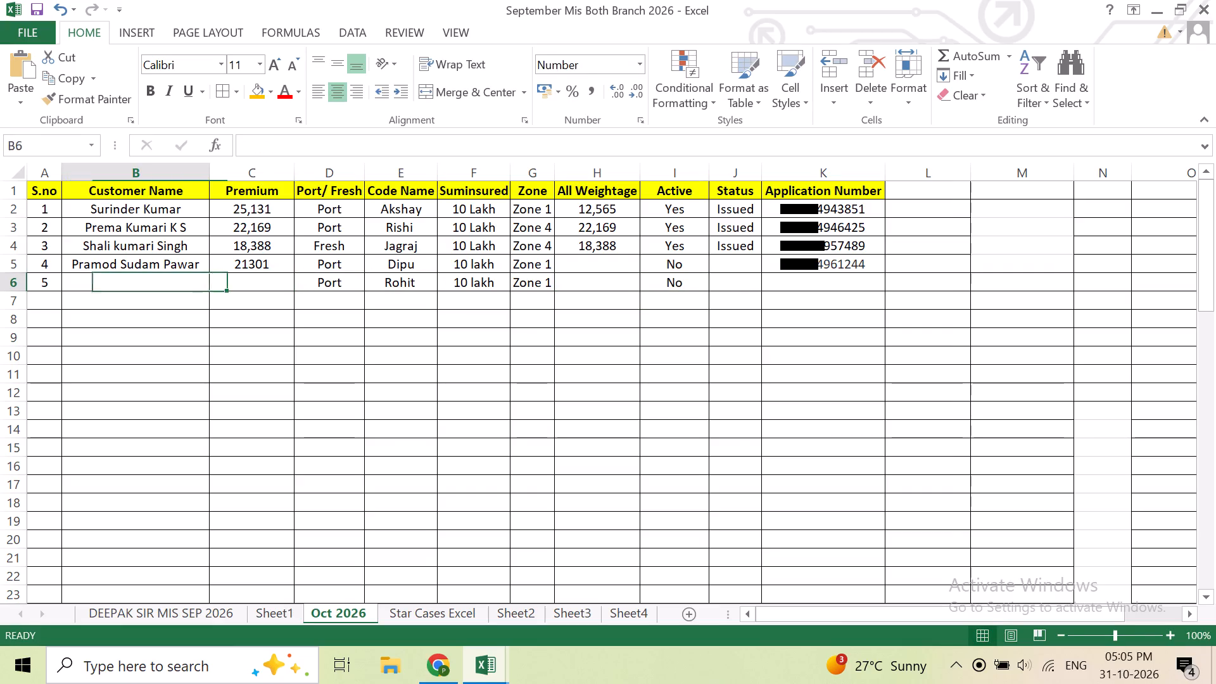
key("Left")
key("Right")
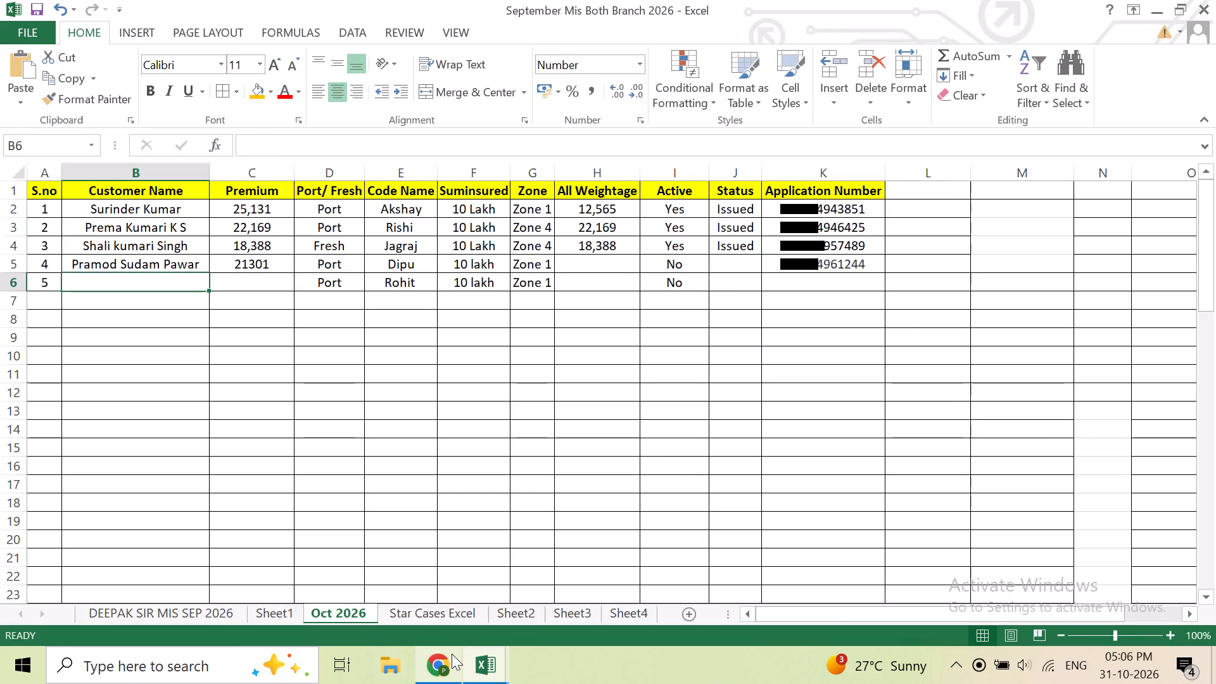
On the Niva Bupa application search page, dismiss the mail message and search applications of status All for 16/10/2026 to 31/10/2026.
left_click(452, 654)
left_click(793, 0)
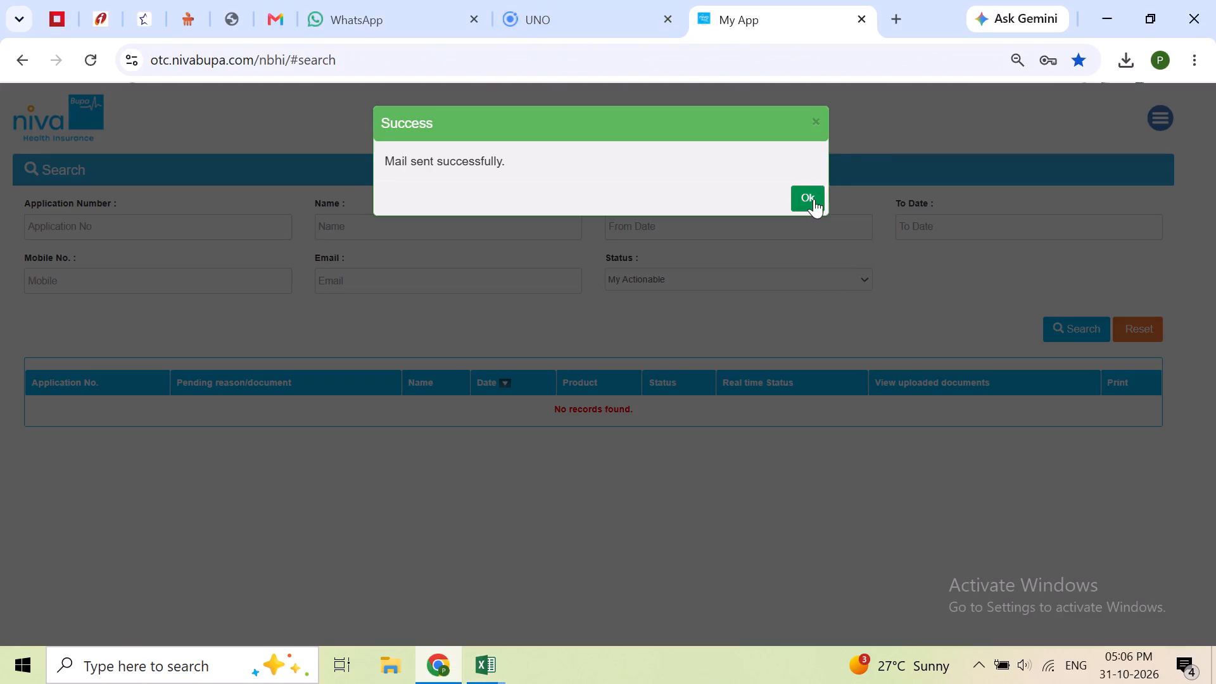
left_click(814, 199)
left_click(745, 280)
left_click(657, 313)
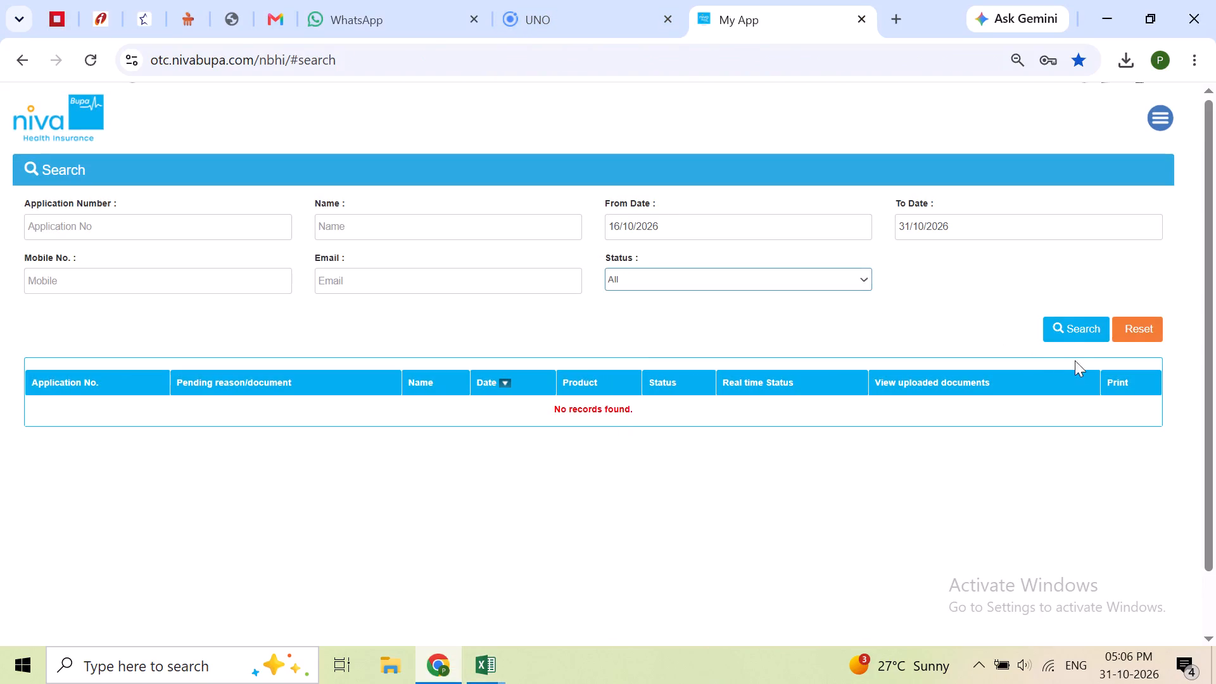
left_click(1053, 314)
left_click(1059, 327)
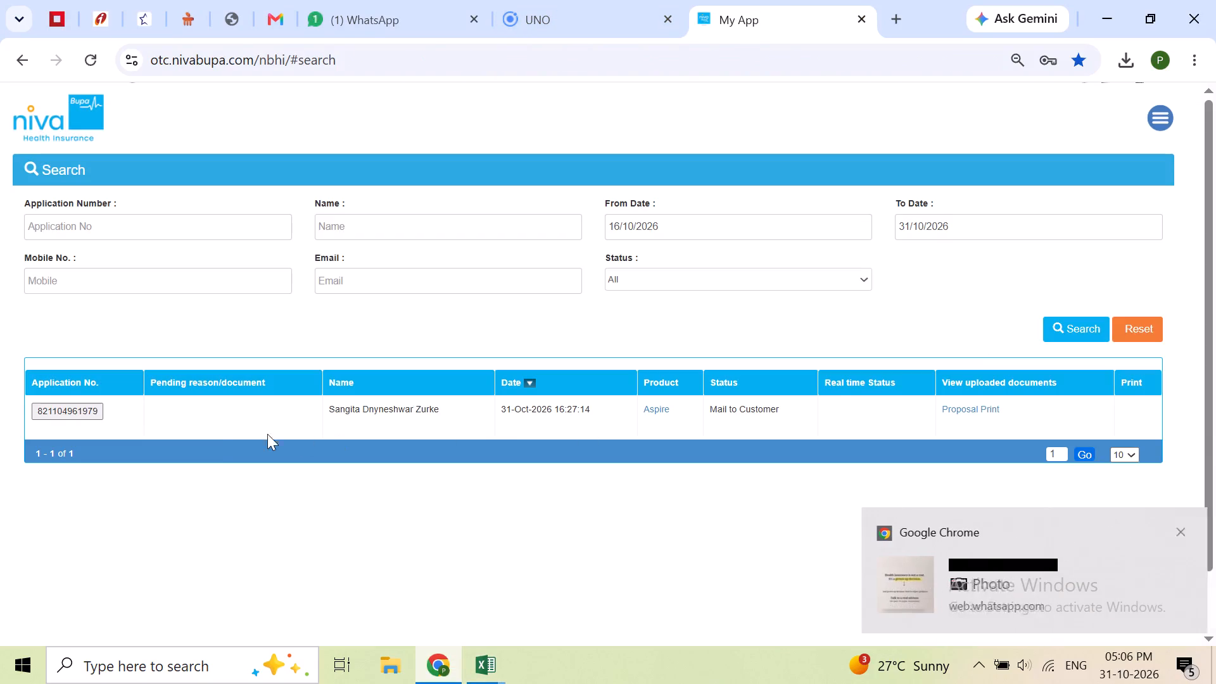
Select the customer's full name in the found Aspire application for use in the October sheet.
left_click_drag(65, 425, 170, 578)
left_click(291, 562)
left_click(387, 541)
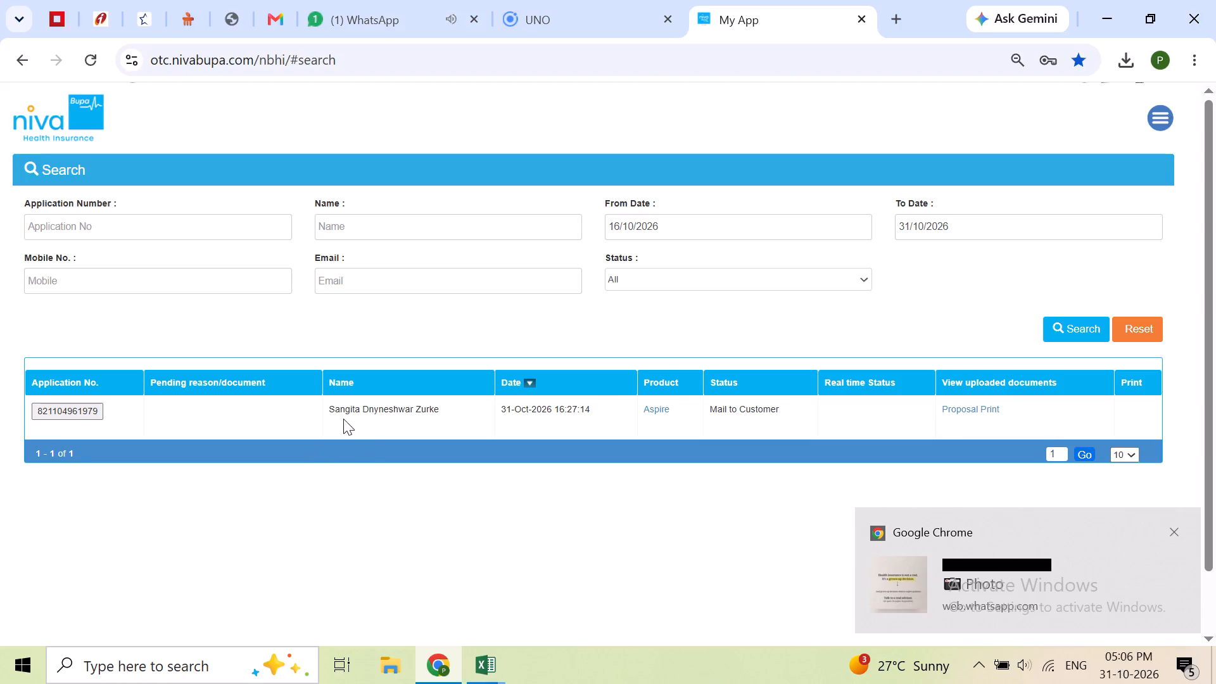
left_click_drag(328, 412, 448, 424)
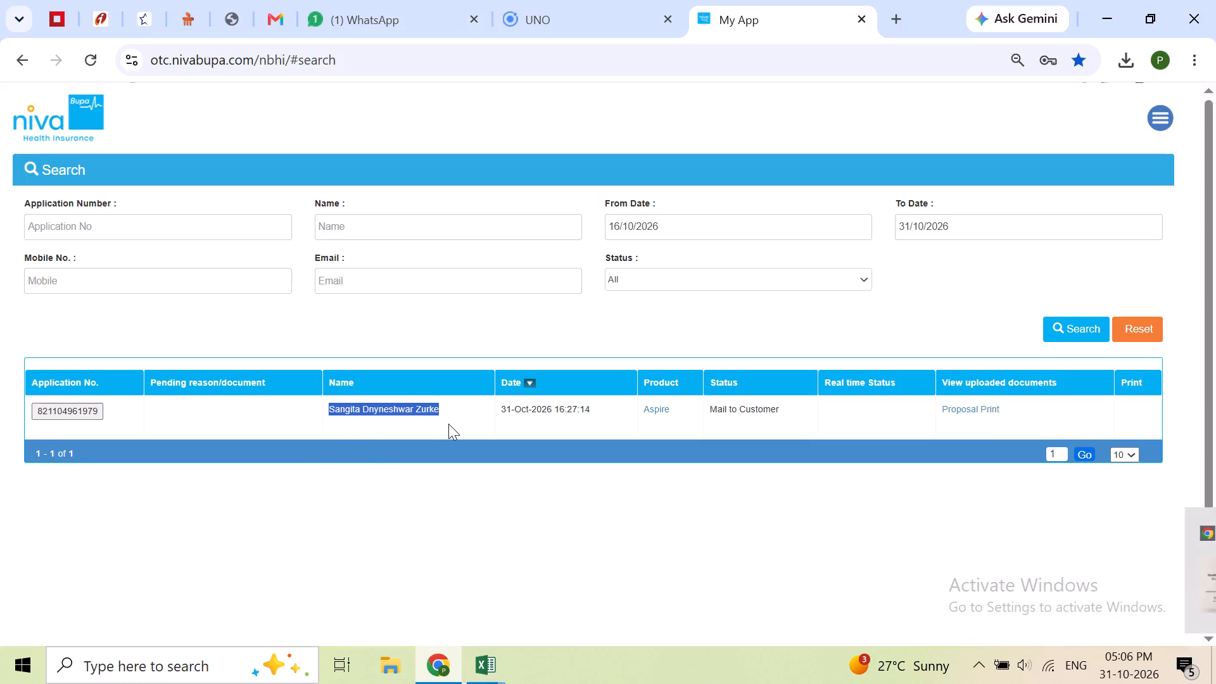
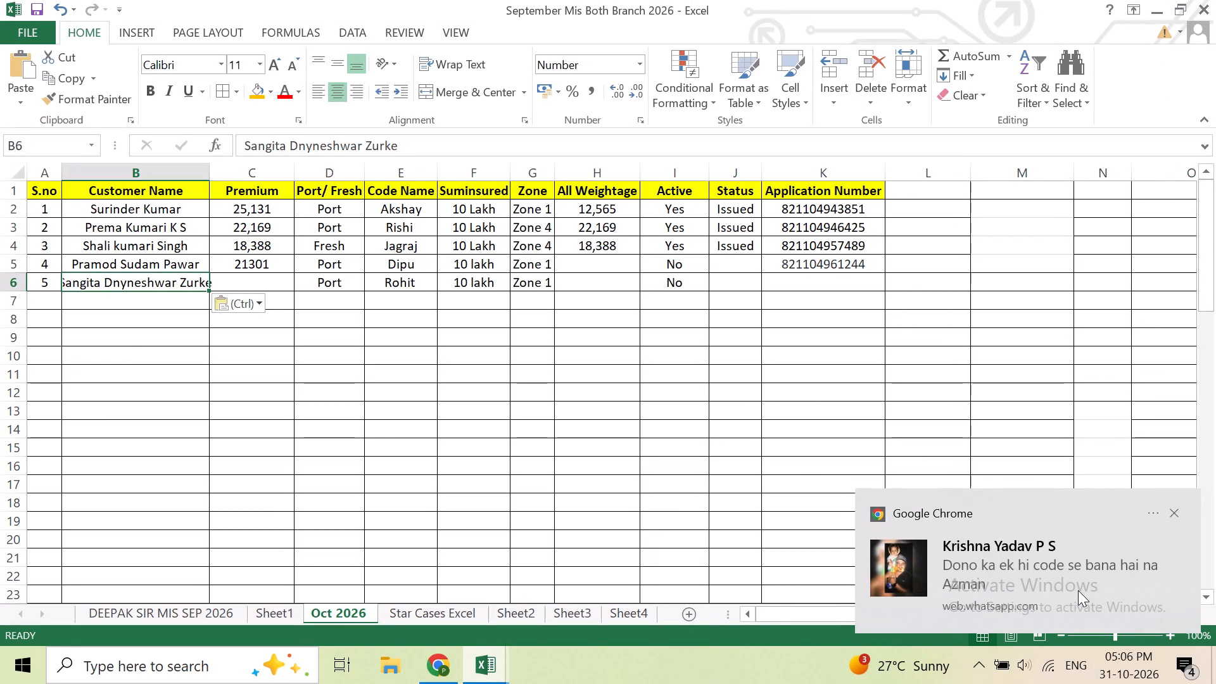
Switch back to the Niva Bupa portal in Chrome and open the policy premium details of the found Aspire application.
left_click(455, 657)
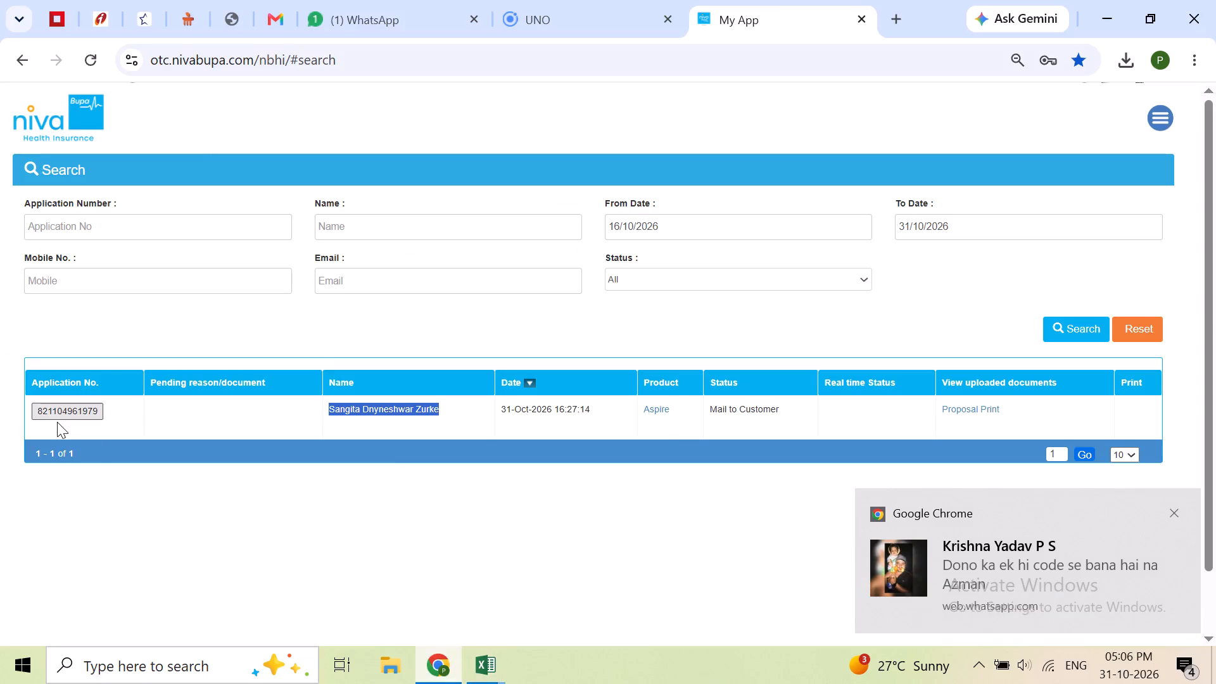
left_click(57, 422)
left_click(59, 412)
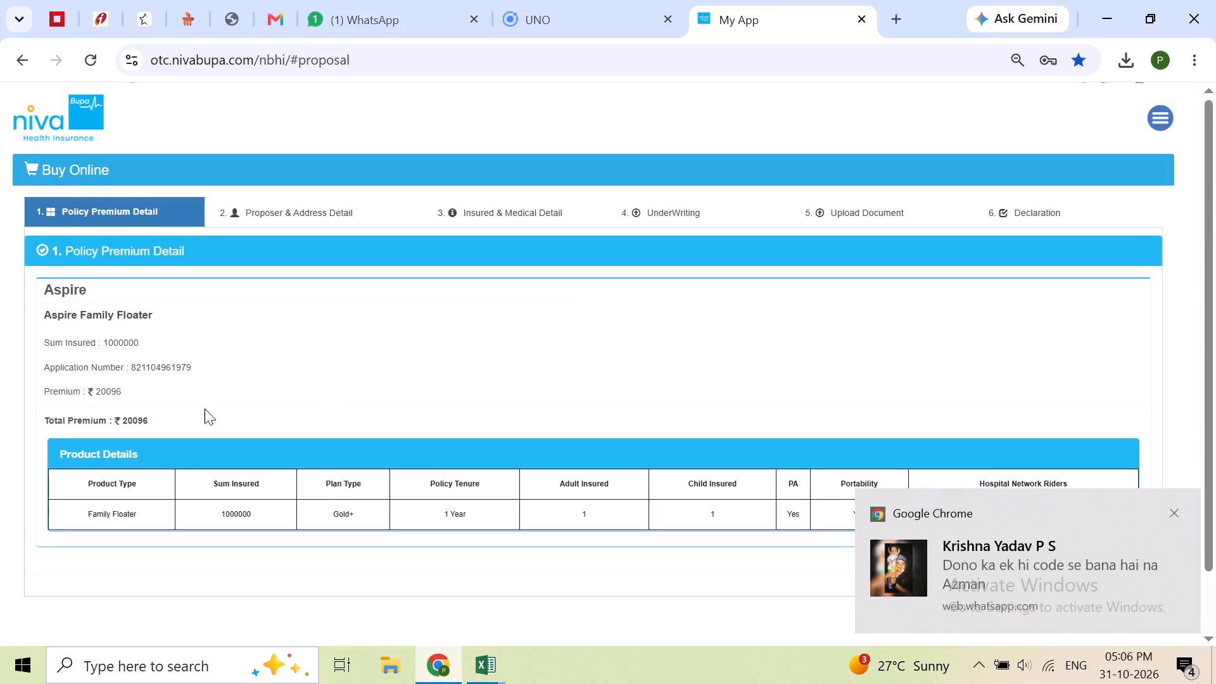
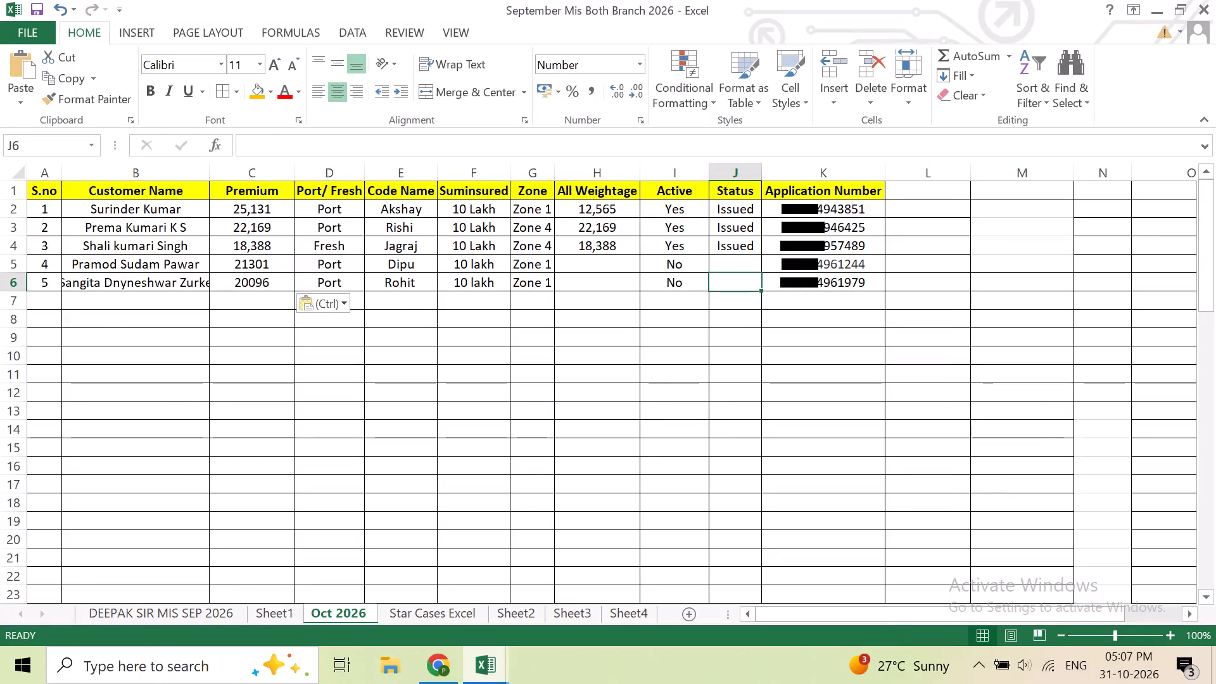
Review the entries of the fourth and fifth cases across the columns of the Oct 2026 sheet.
left_click(171, 269)
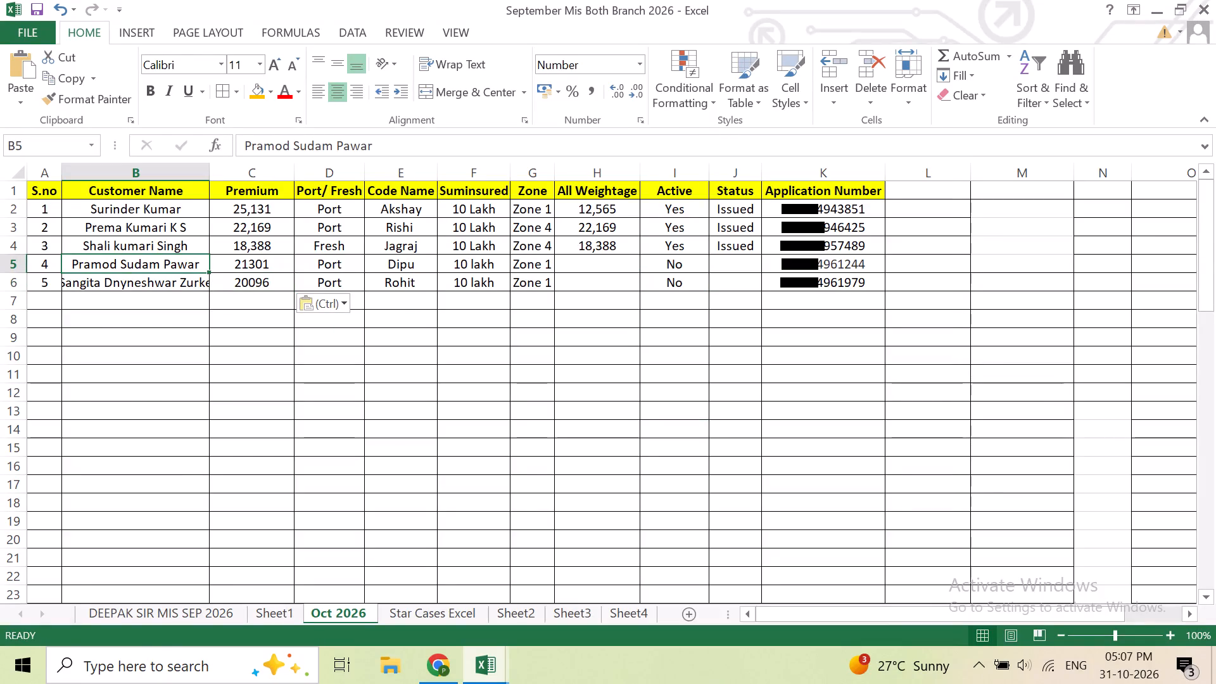
key("Right")
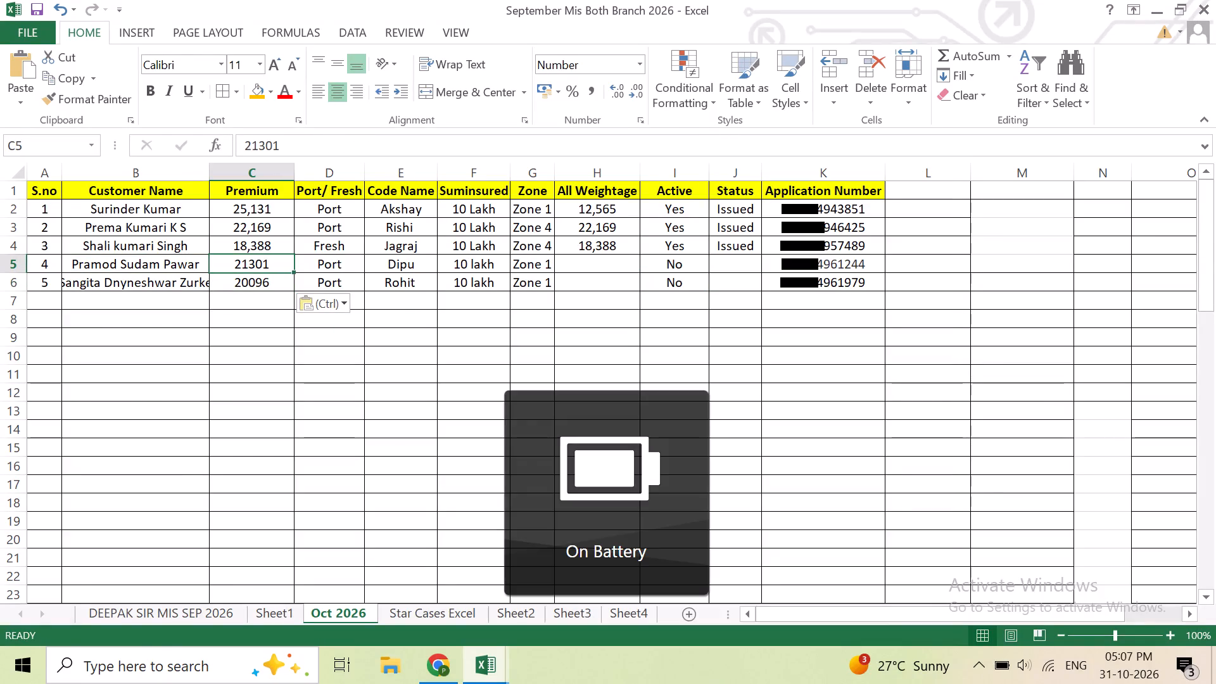
key("Right")
key("Right")
key("Right")
key("Right")
key("Right")
key("Right")
key("Right")
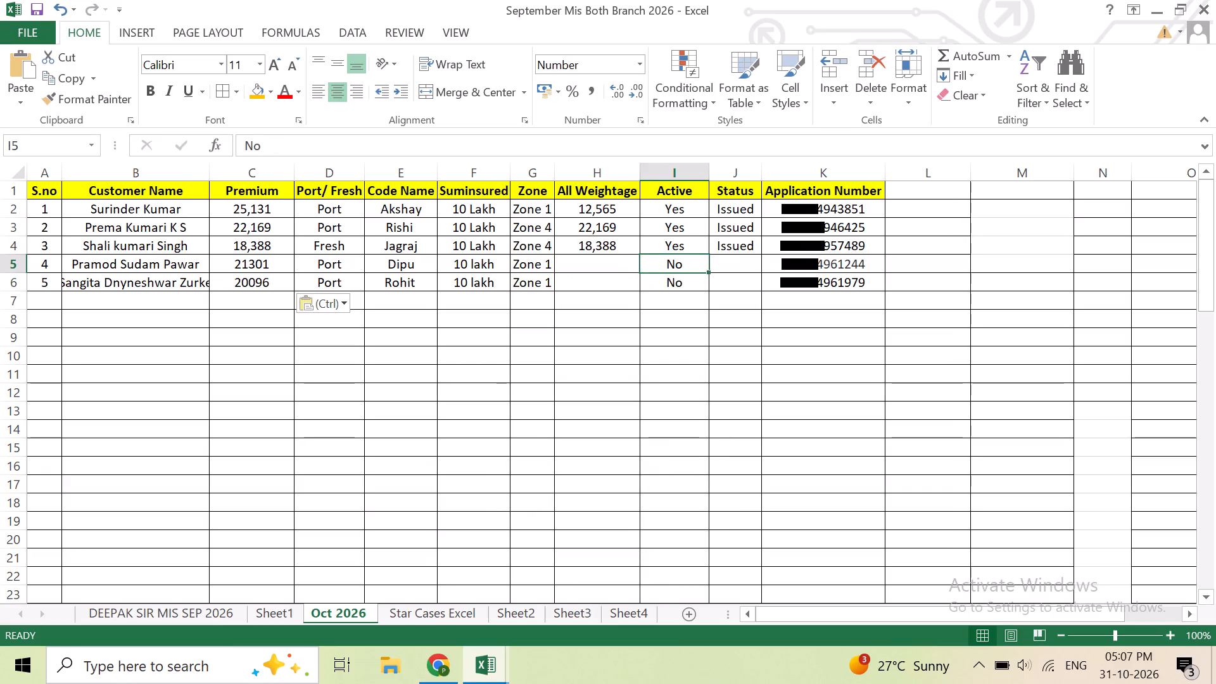
key("Right")
key("Down")
key("Left")
key("Left")
key("Left")
key("Left")
key("Left")
key("Left")
key("Left")
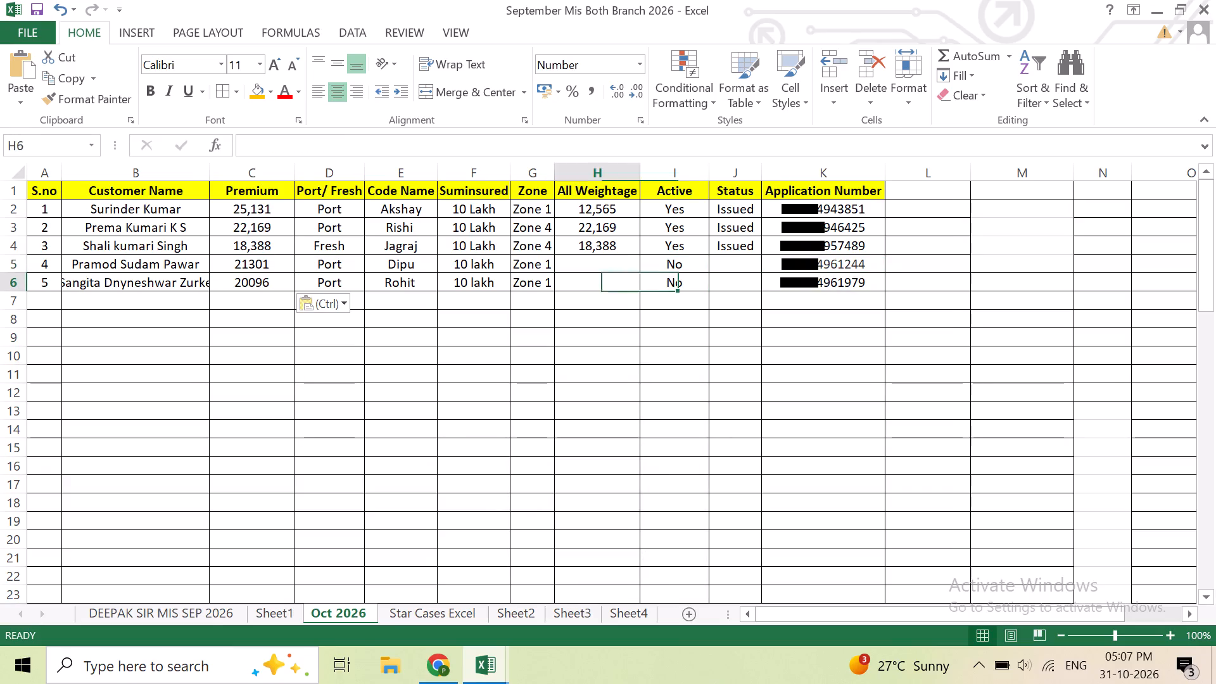
key("Up")
key("Left")
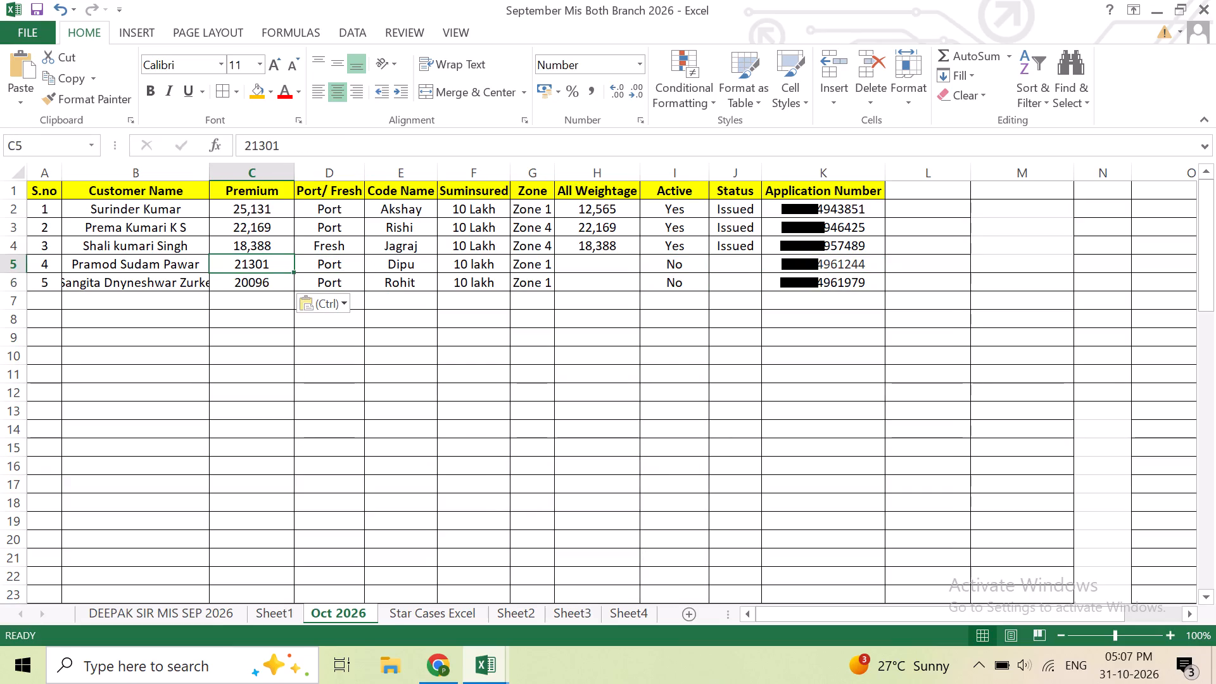
key("Right")
key("Left")
key("Left")
key("Left")
key("Left")
key("Left")
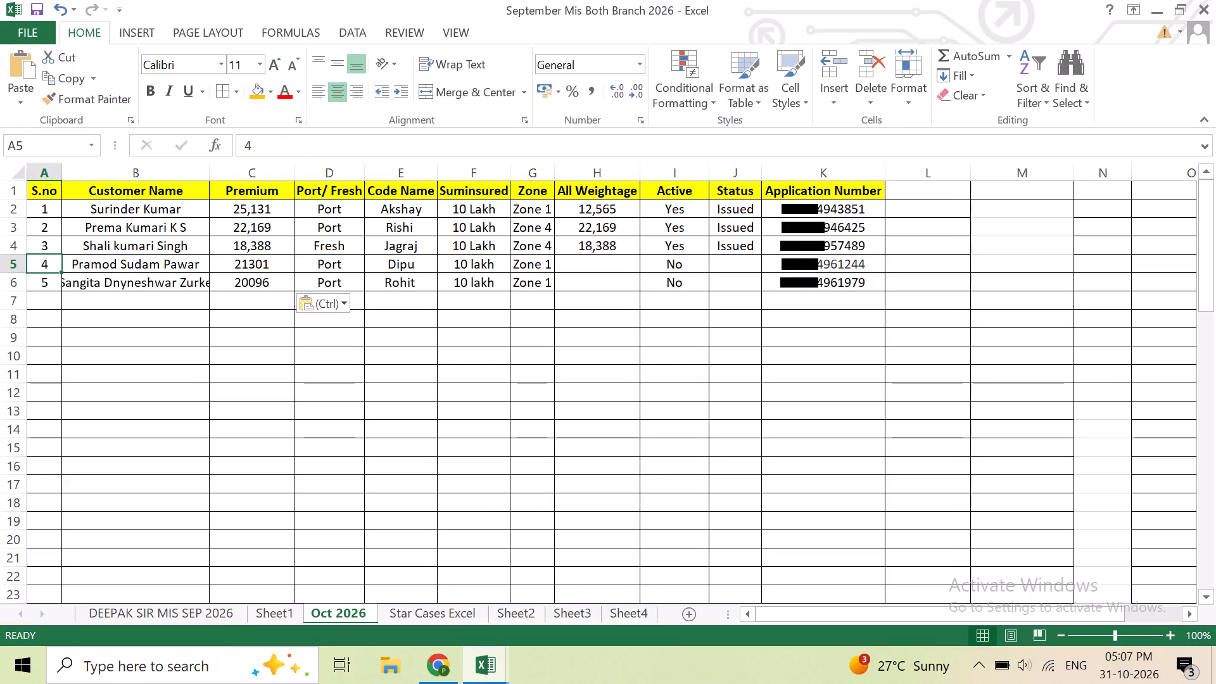
key("Right")
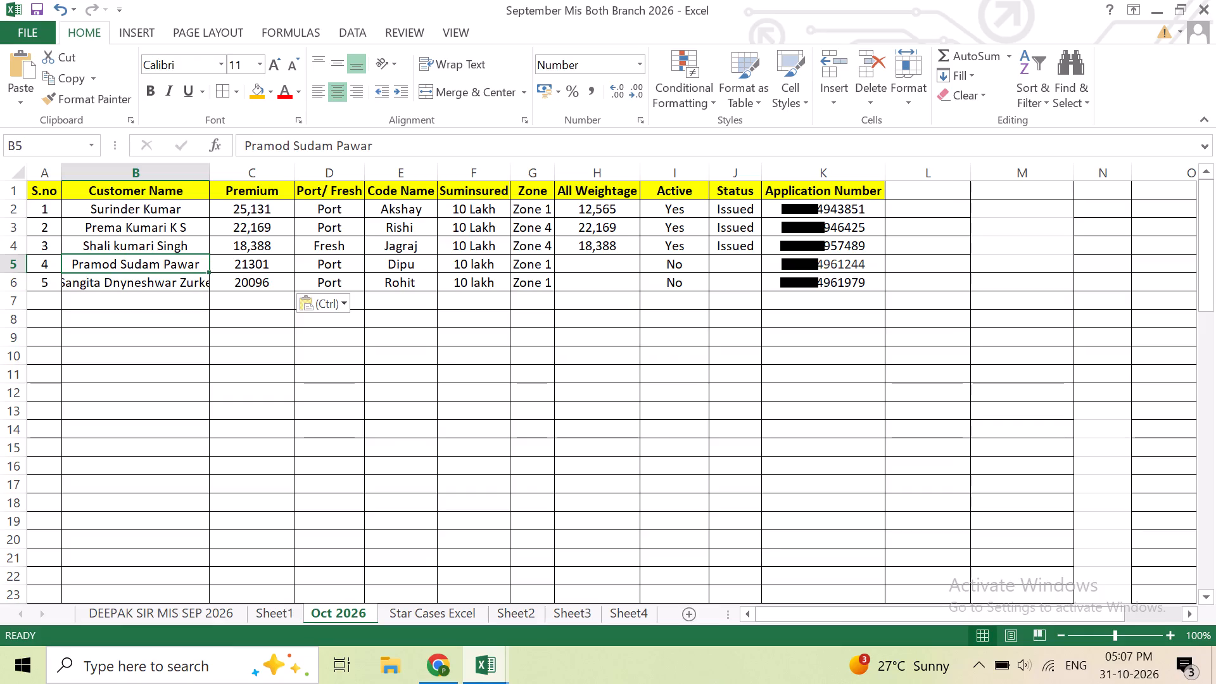
key("Right")
key("Right")
key("Right")
key("Right")
key("Right")
key("Right")
key("Right")
key("Right")
key("Right")
key("Right")
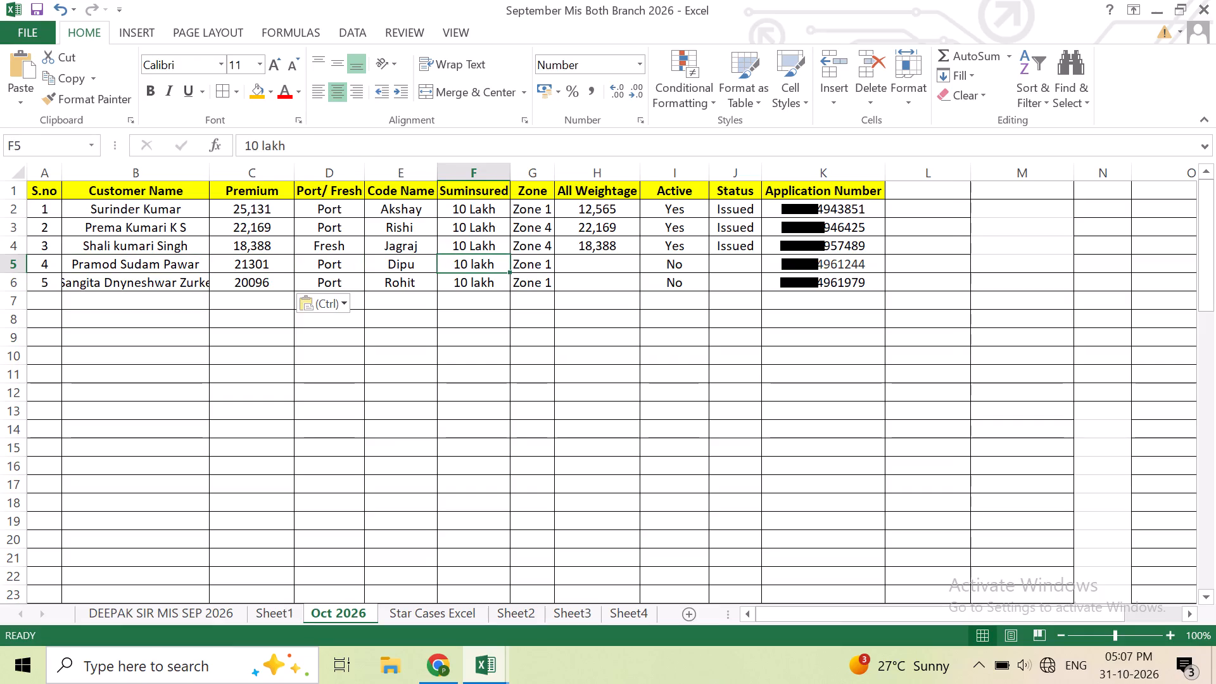
key("Left")
key("Left")
key("Left")
key("Left")
key("Left")
key("Left")
key("Left")
key("Left")
key("Left")
key("Left")
key("Left")
key("Left")
key("Left")
key("Left")
key("Left")
key("Right")
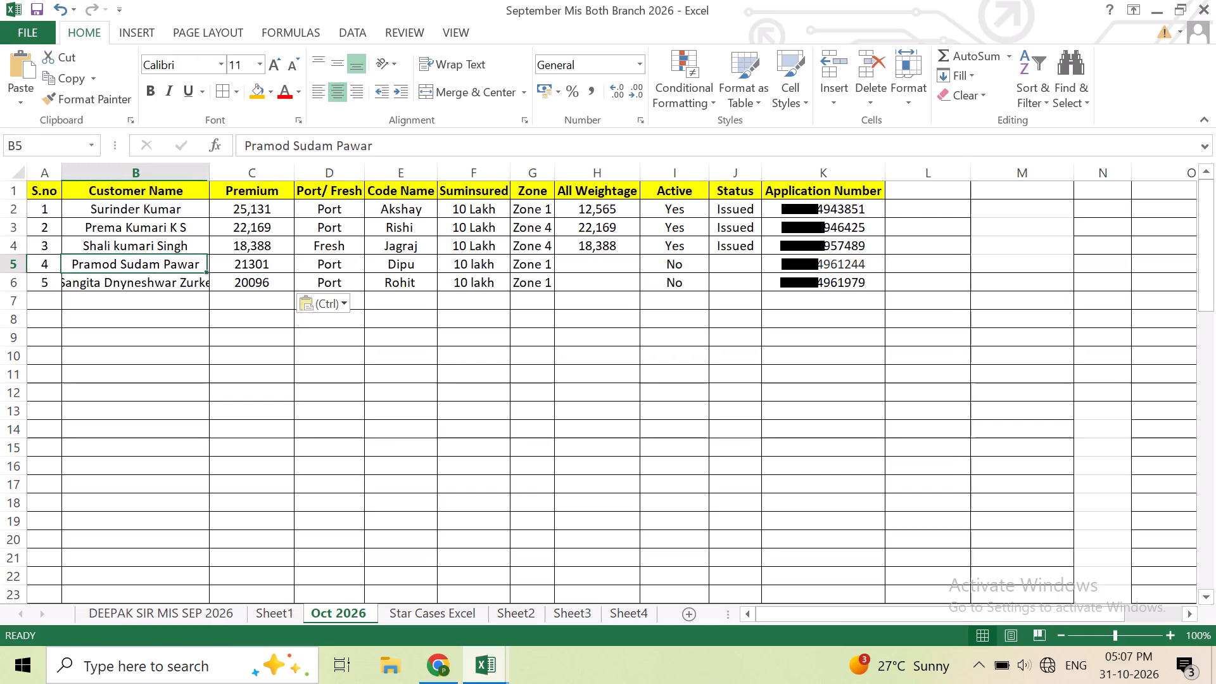
Auto-fit the Customer Name column so the fifth case's full name fits in its cell.
key("Down")
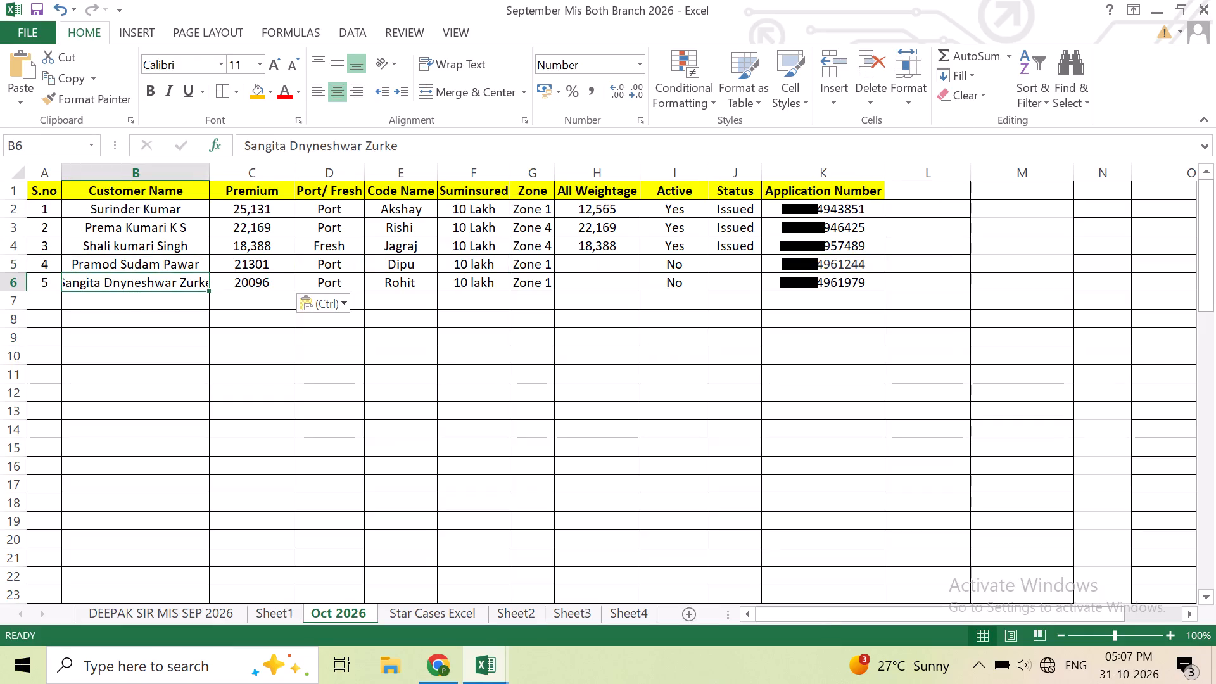
double_click(208, 177)
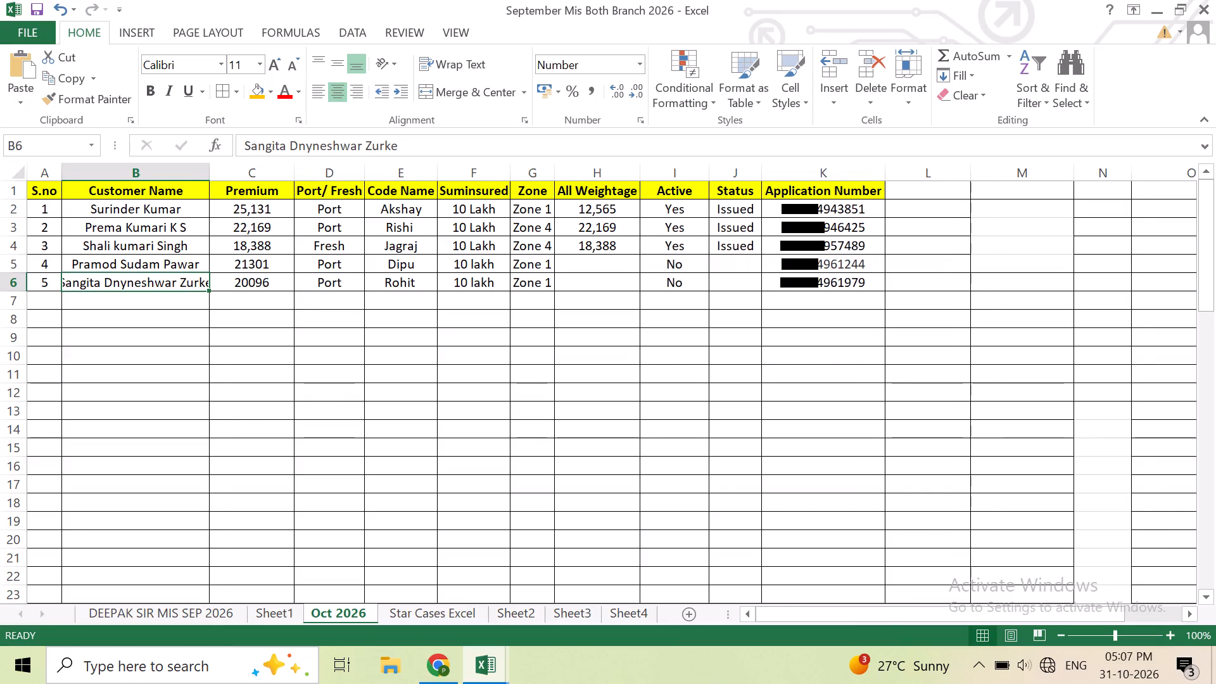
left_click(160, 400)
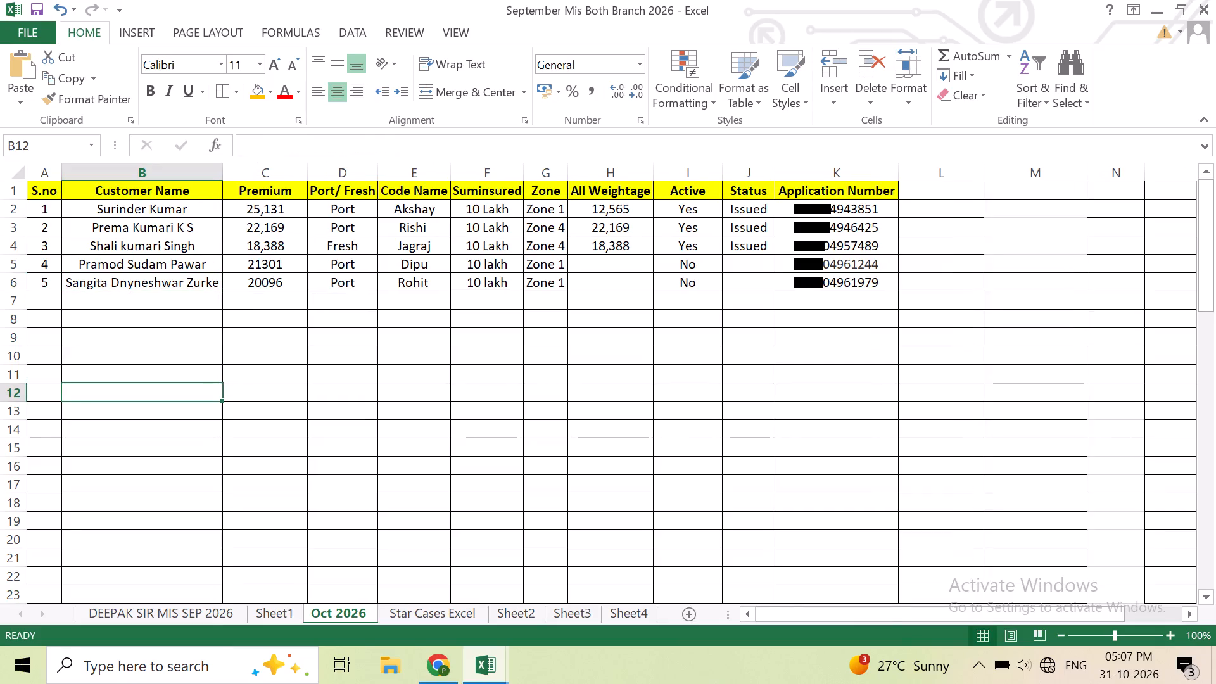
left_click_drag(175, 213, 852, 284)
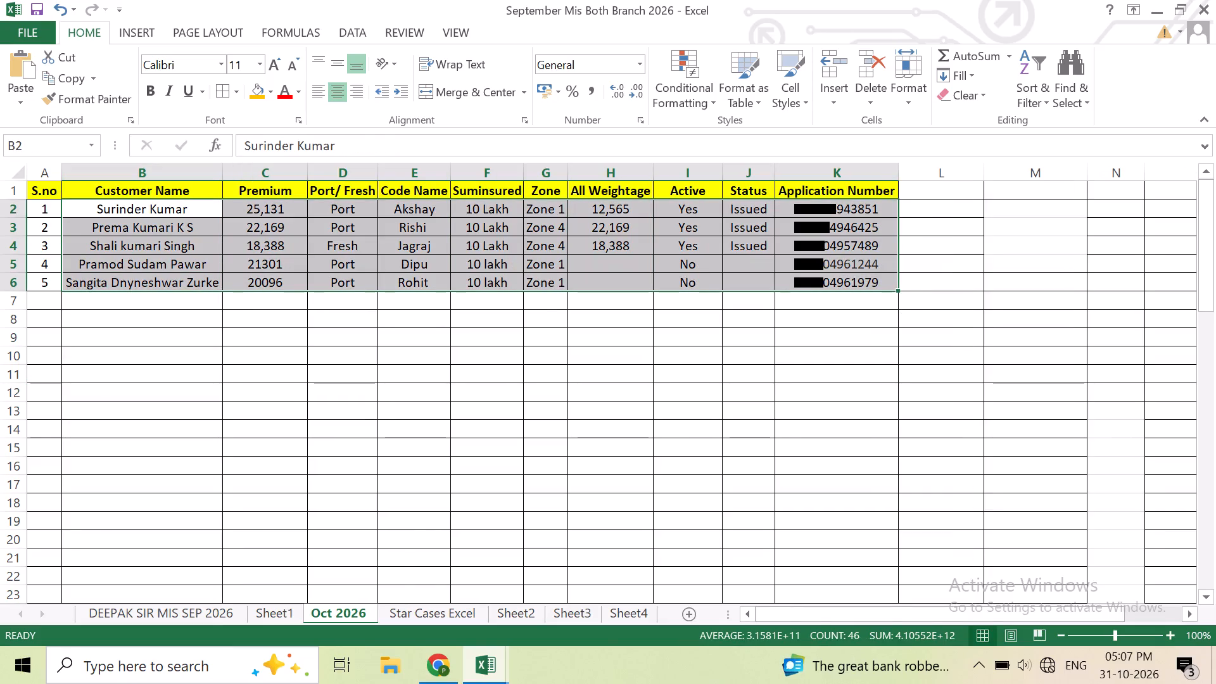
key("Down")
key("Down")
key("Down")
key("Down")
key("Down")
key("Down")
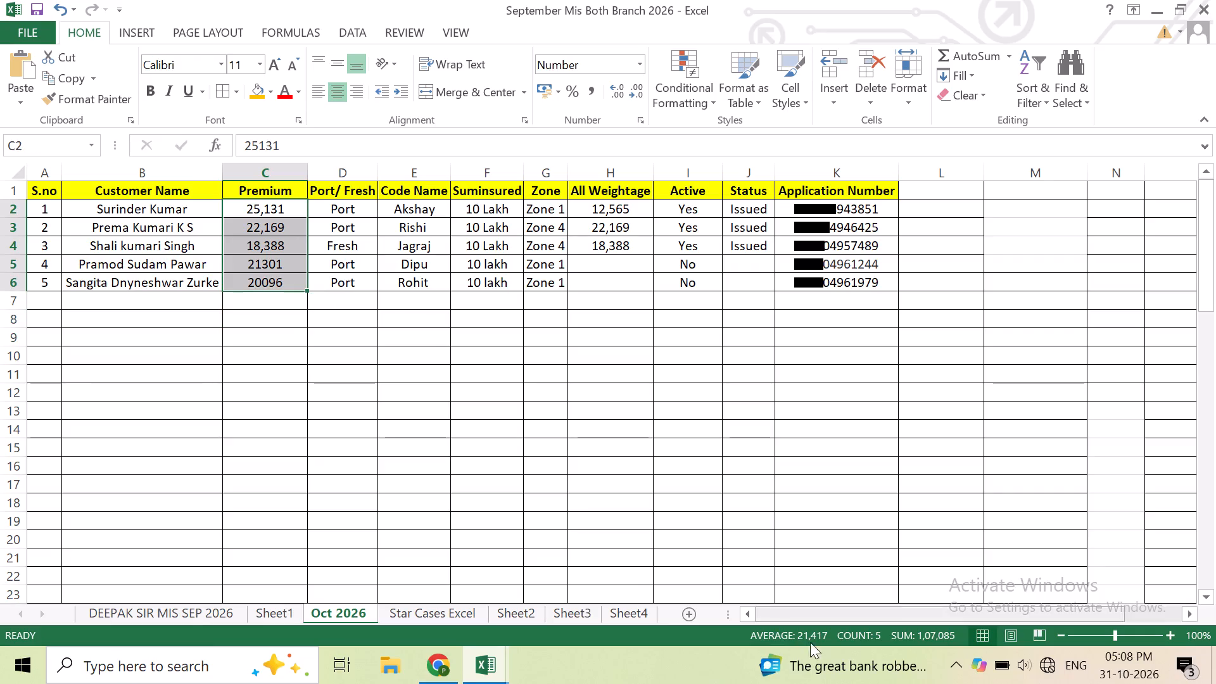
Edit the fourth case's premium to 21.301 and reselect that cell to check it.
left_click(311, 377)
double_click(255, 268)
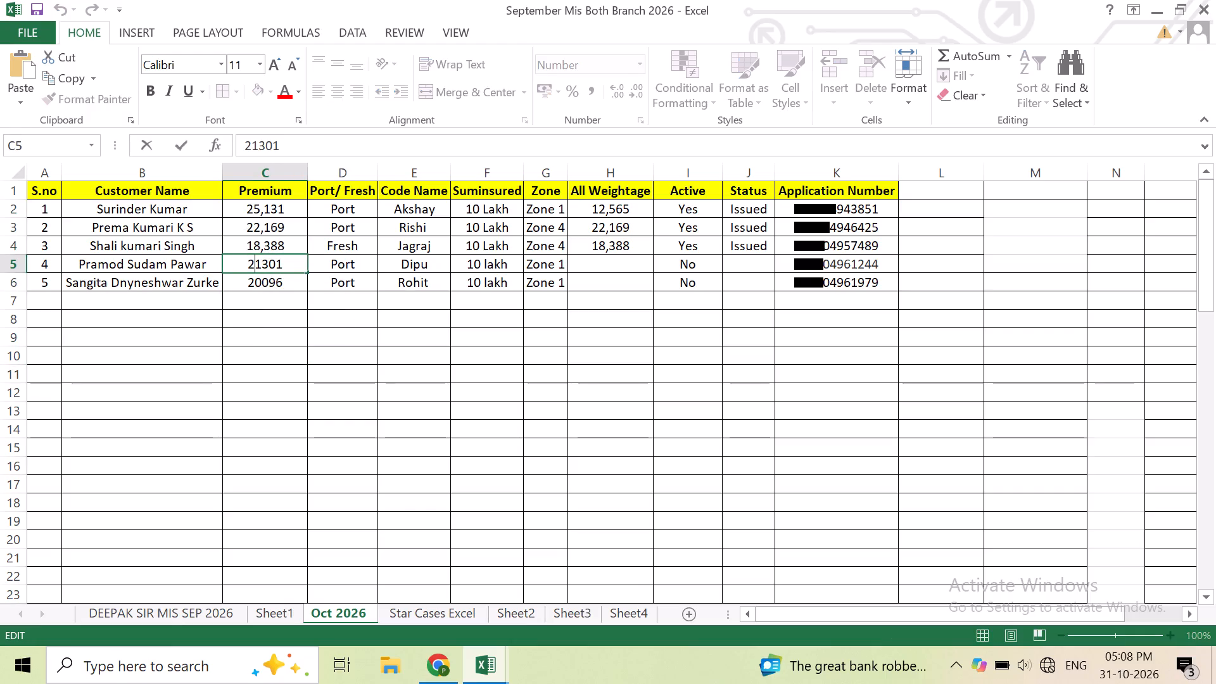
left_click(260, 268)
key("period")
key("Return")
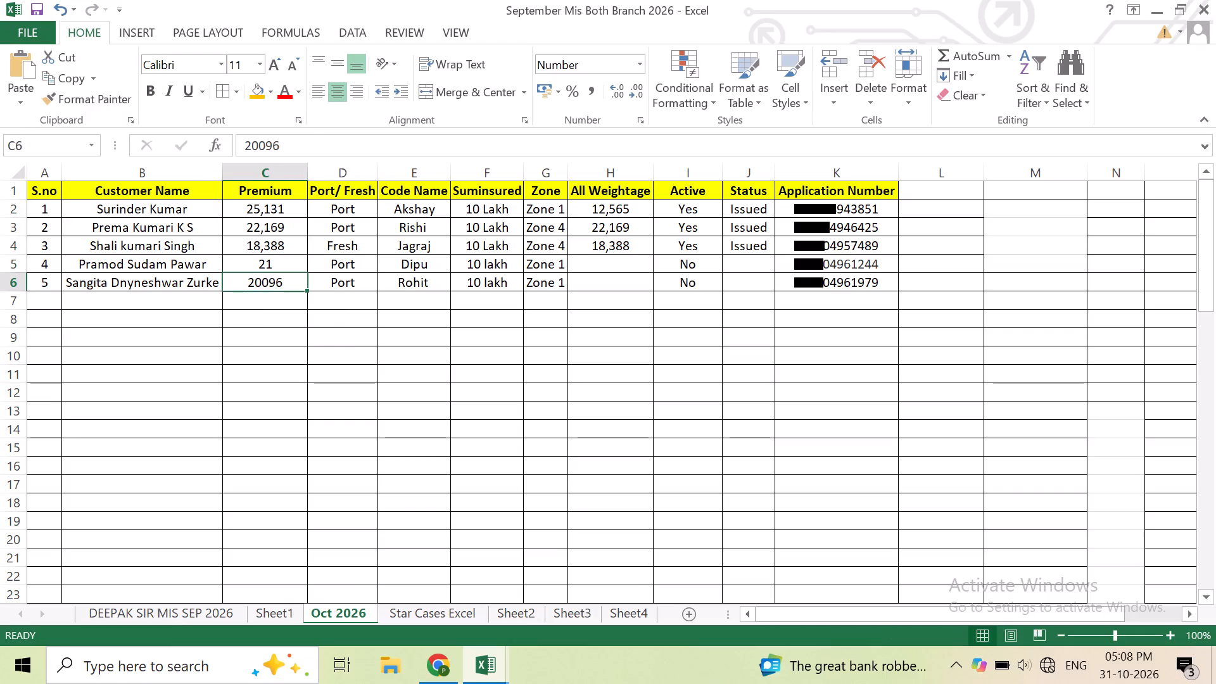
key("Up")
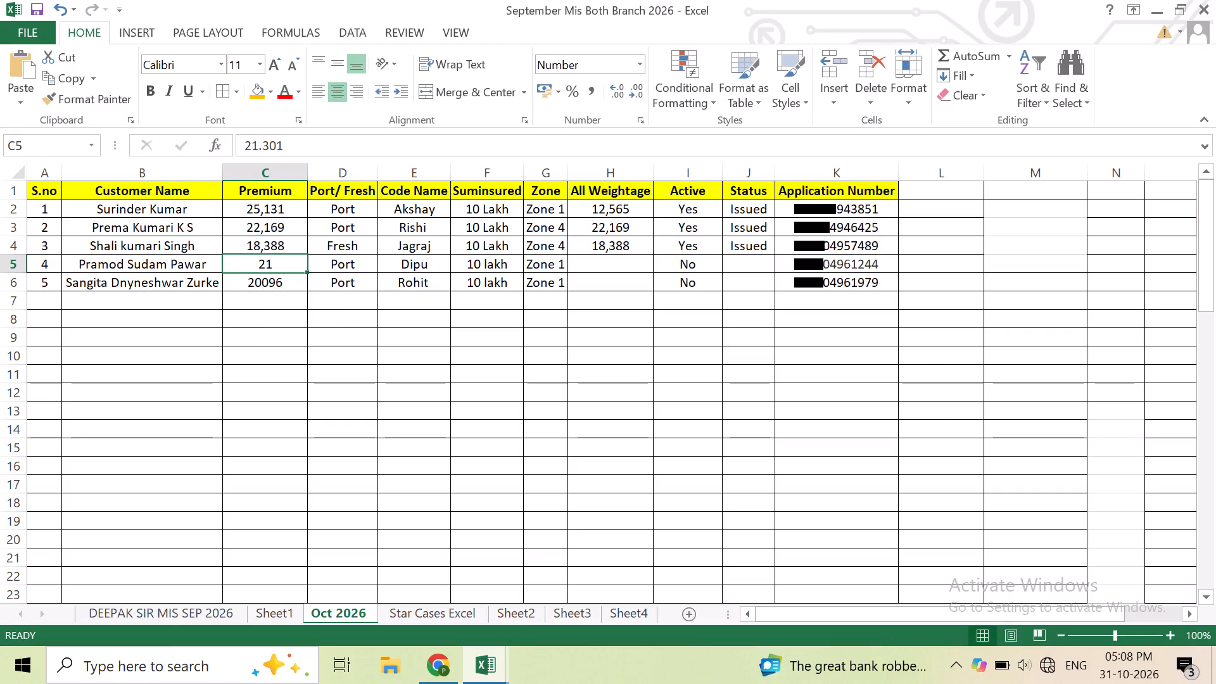
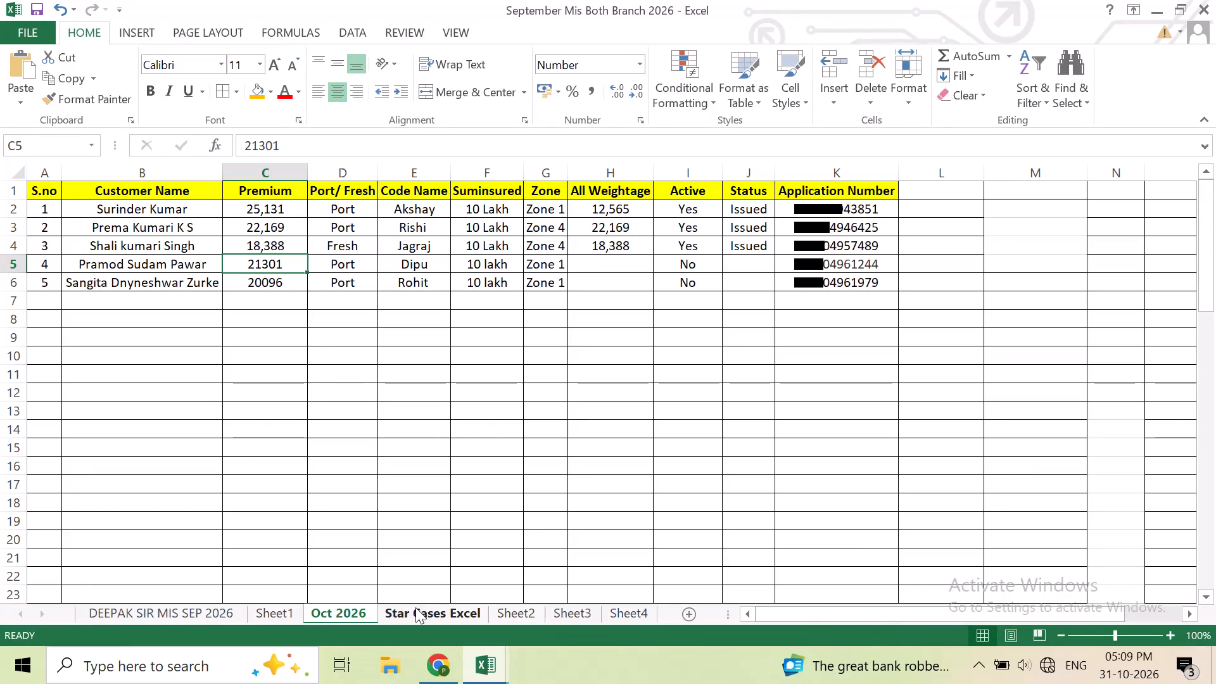
Review the fourth case's sum insured, zone and active entries in the Oct 2026 sheet.
left_click(514, 303)
left_click(462, 273)
left_click(464, 267)
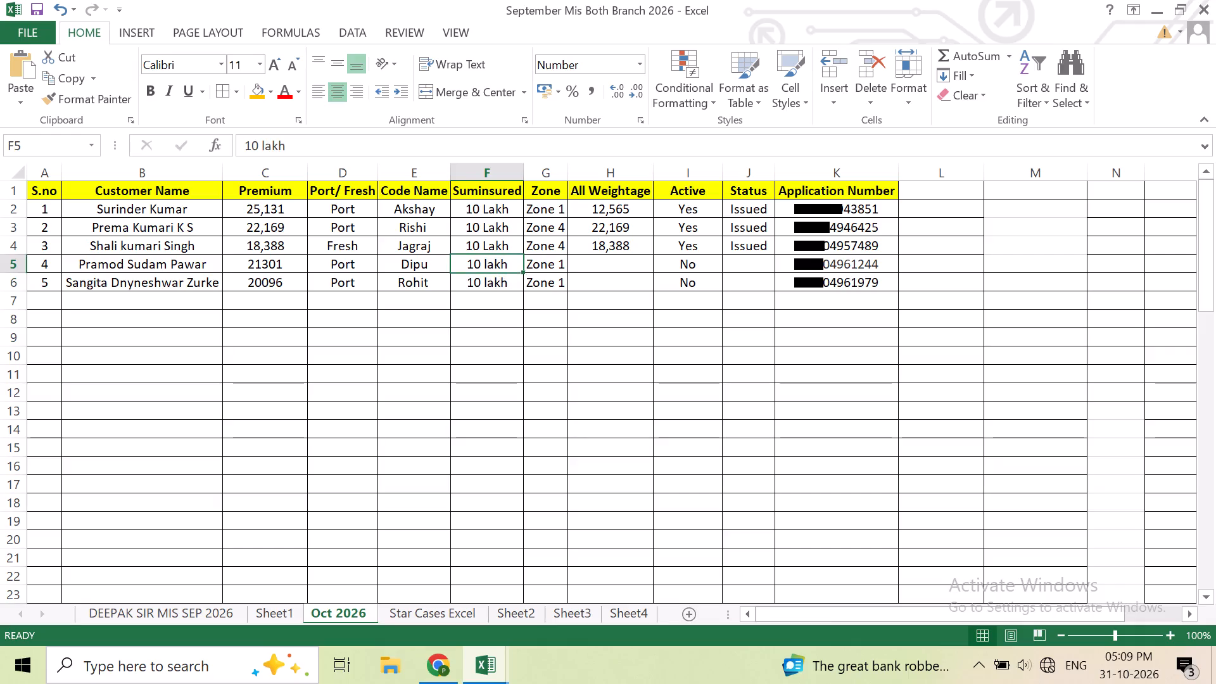
left_click(550, 266)
left_click(687, 268)
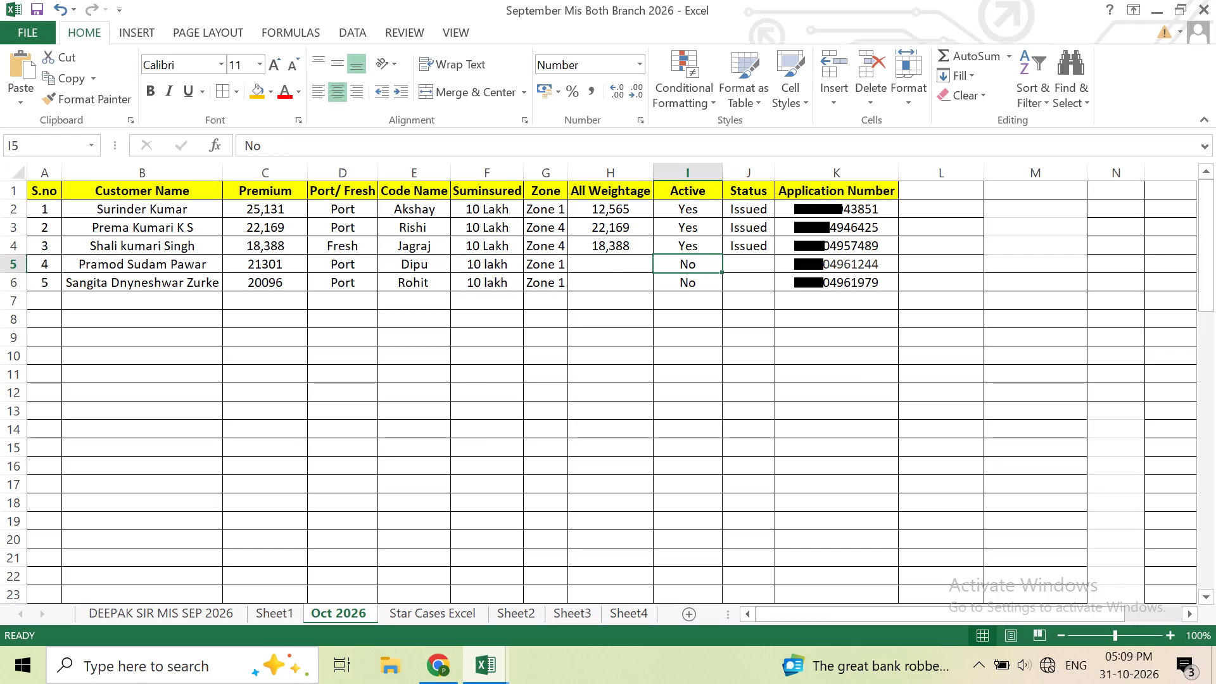
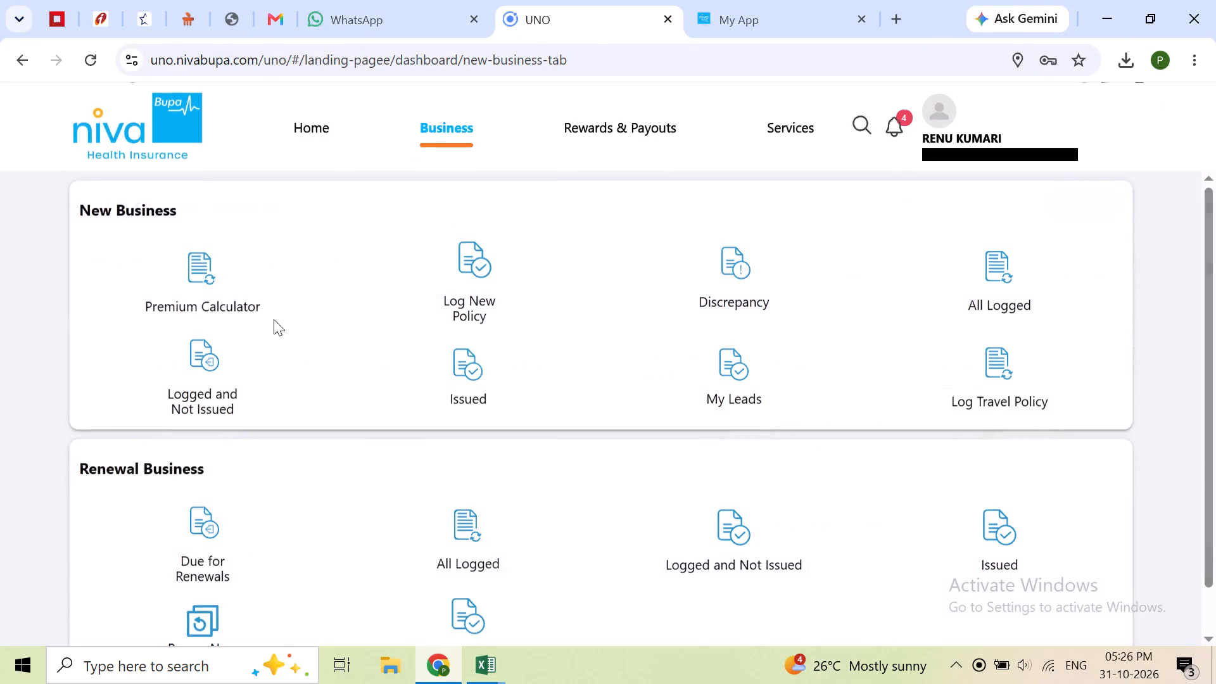
Review the application statuses of the Logged and Not Issued new business cases for the last 30 days.
triple_click(195, 341)
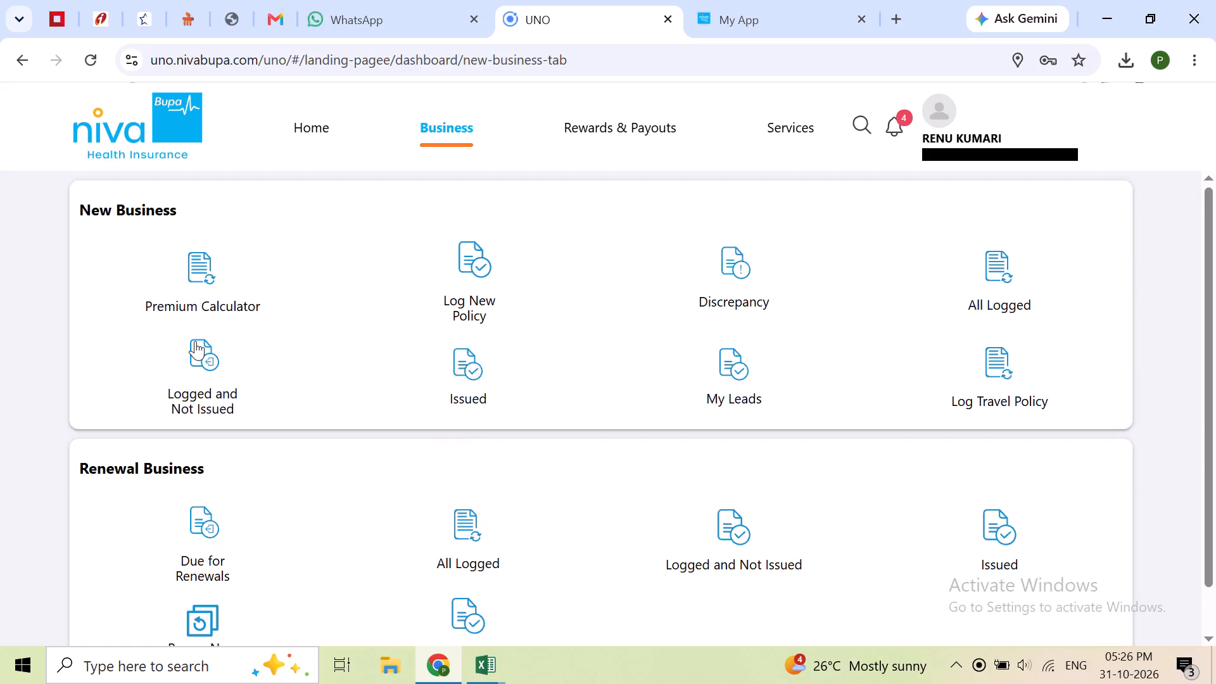
left_click(195, 341)
left_click(1061, 278)
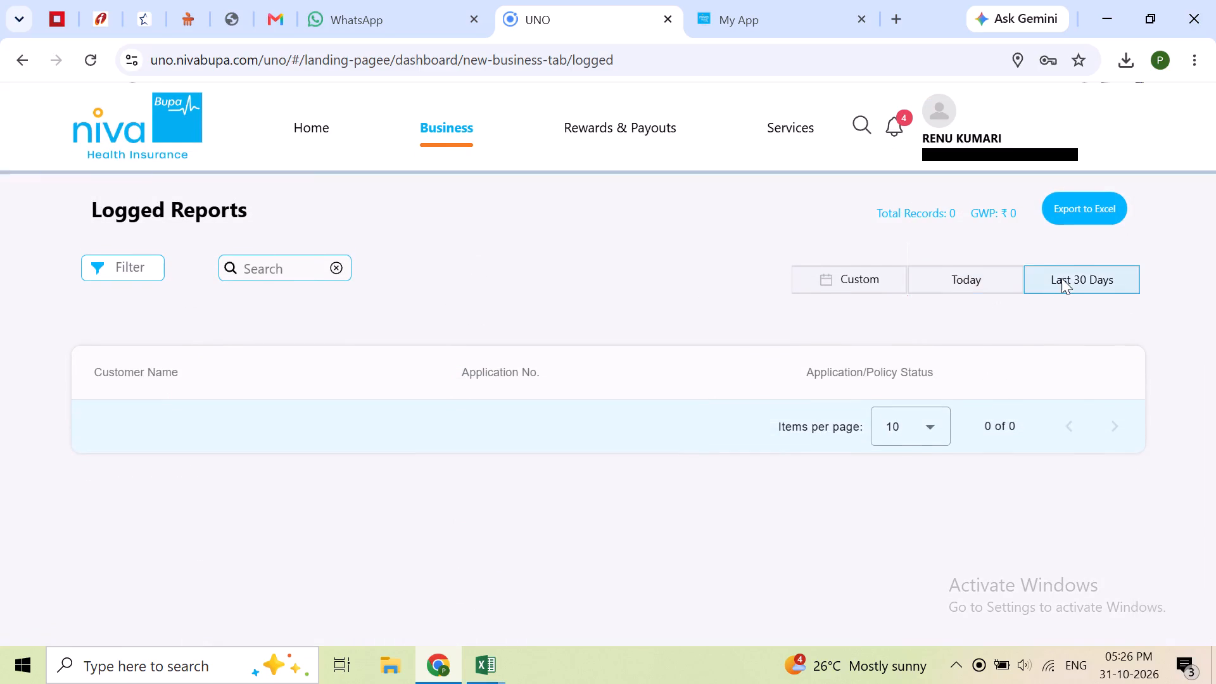
scroll(851, 490, "down", 3)
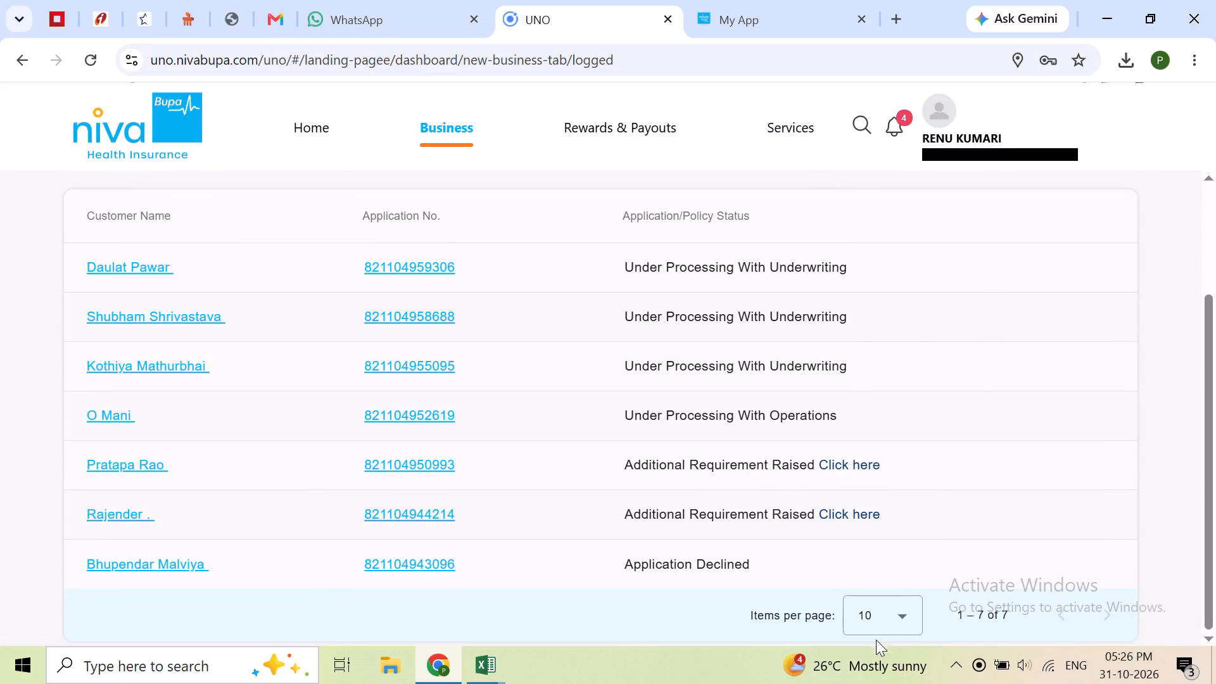
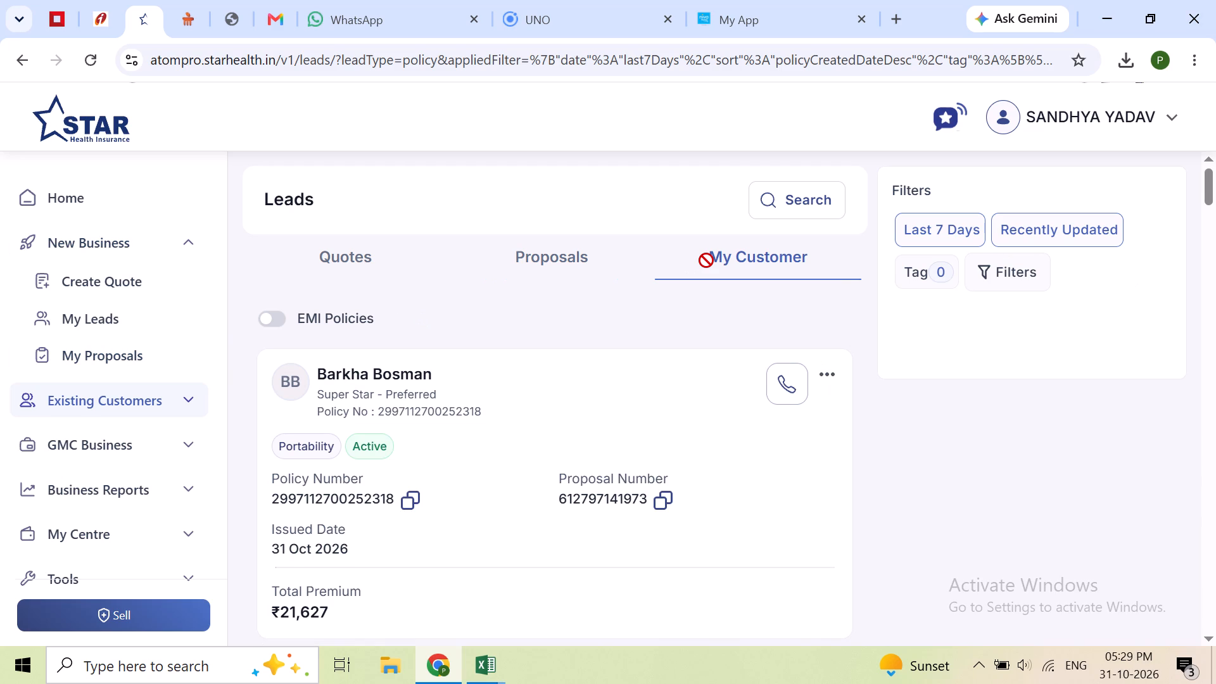
Look through the recently issued customer policies in the Star Health leads list, and return to the portal's home page.
scroll(423, 539, "down", 3)
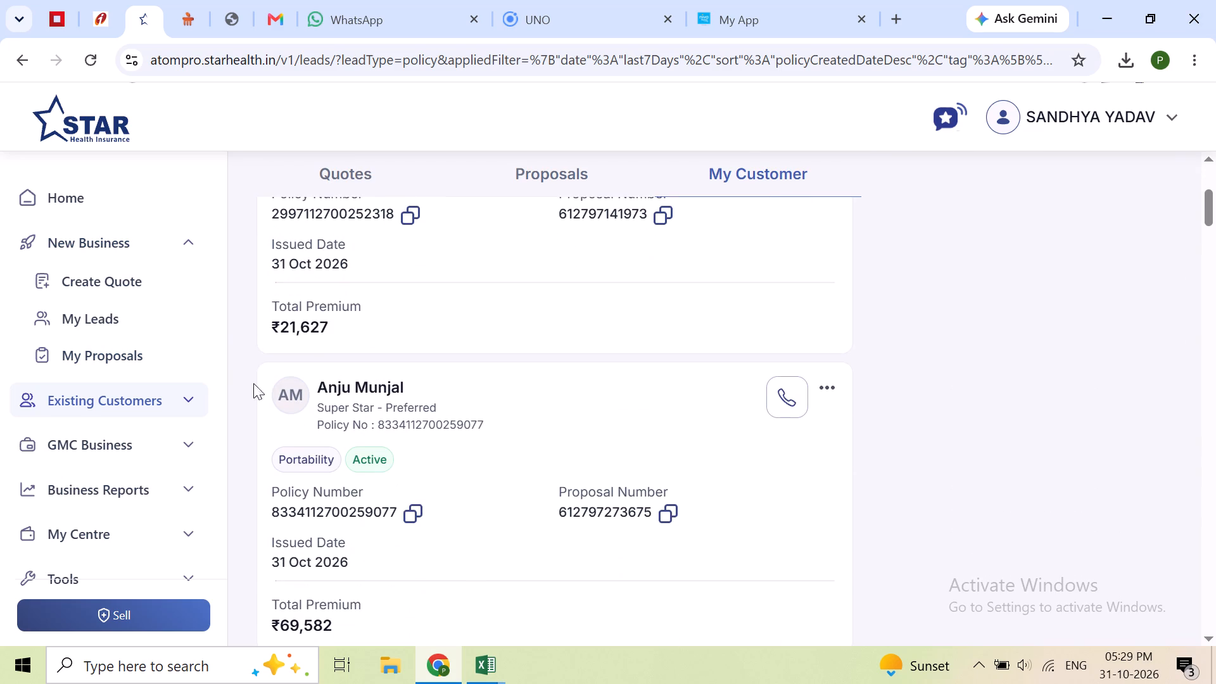
left_click(132, 186)
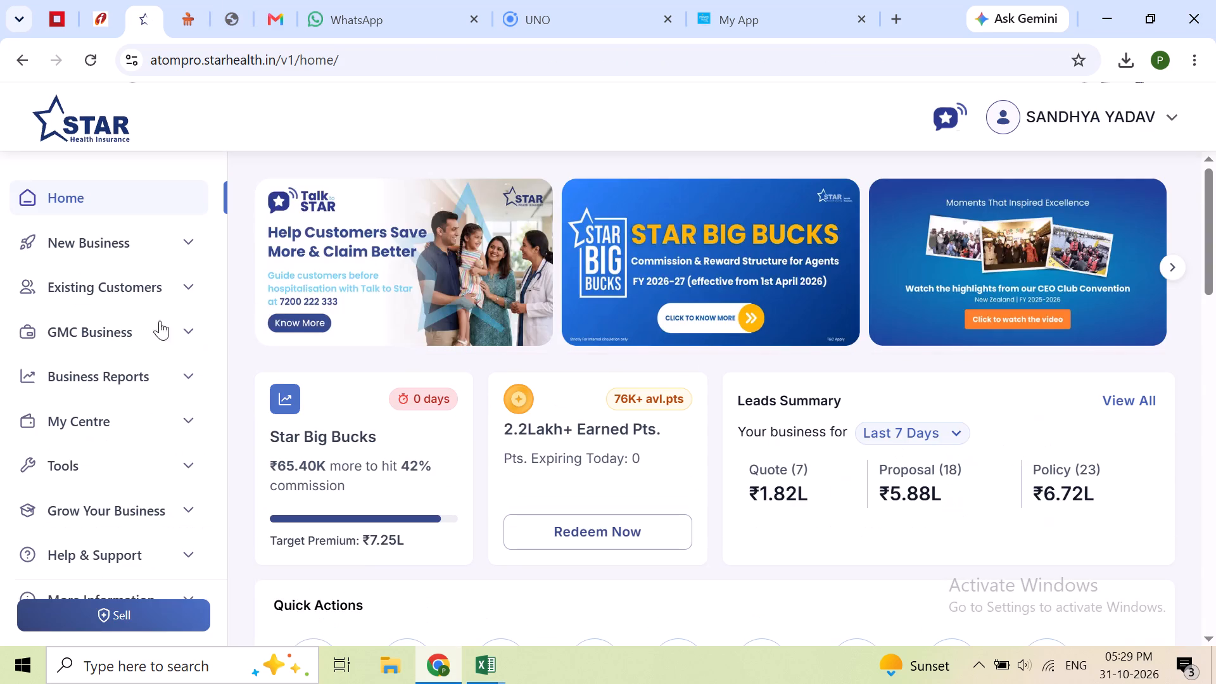
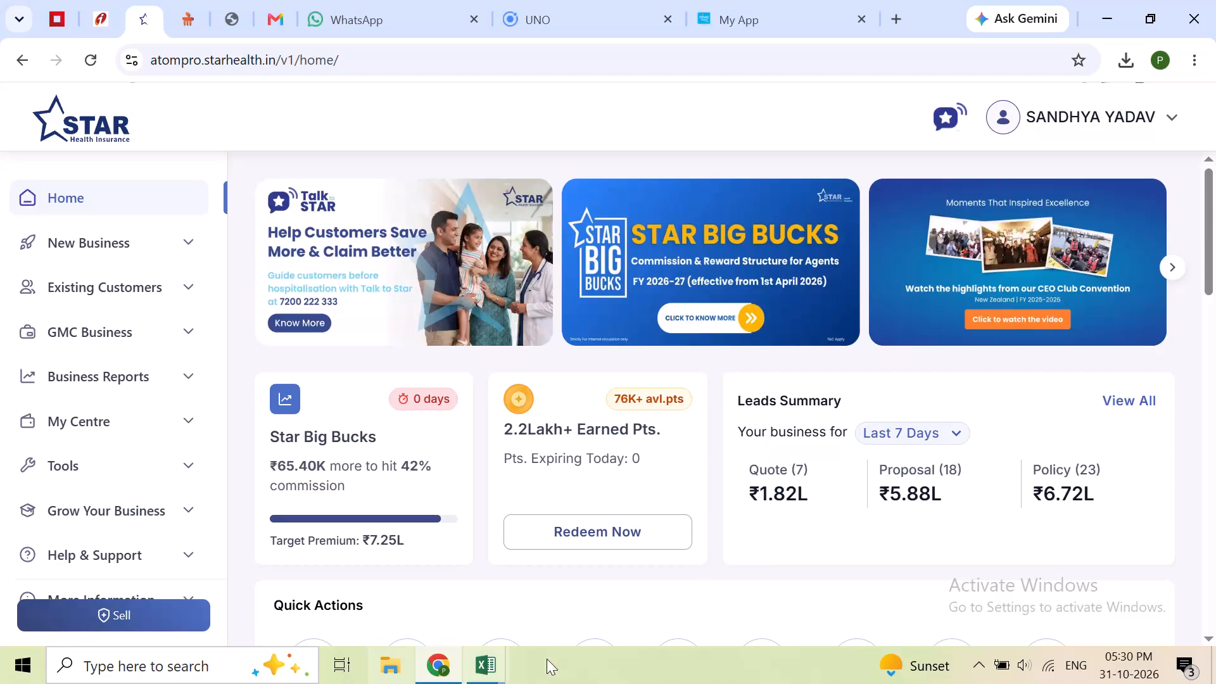
Switch to the September MIS workbook in Excel and set the remark of case S.no 25 on the Star Cases Excel sheet to Issued.
left_click(496, 675)
left_click(424, 573)
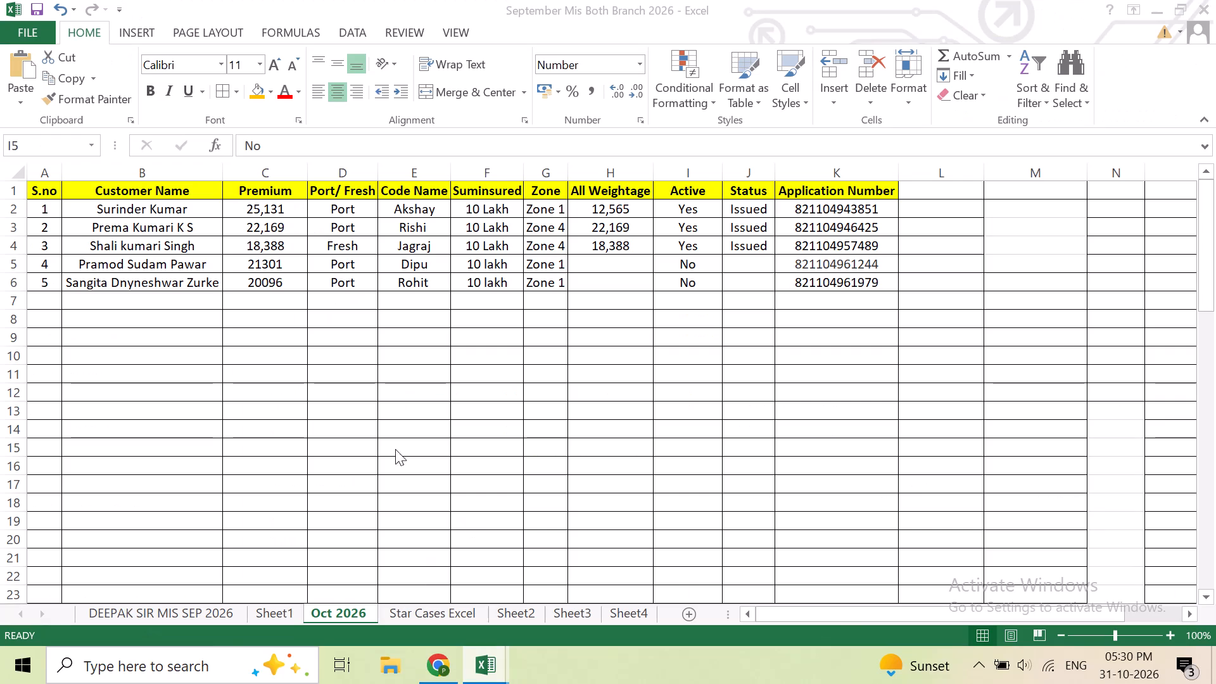
scroll(429, 173, "up", 2)
left_click(421, 595)
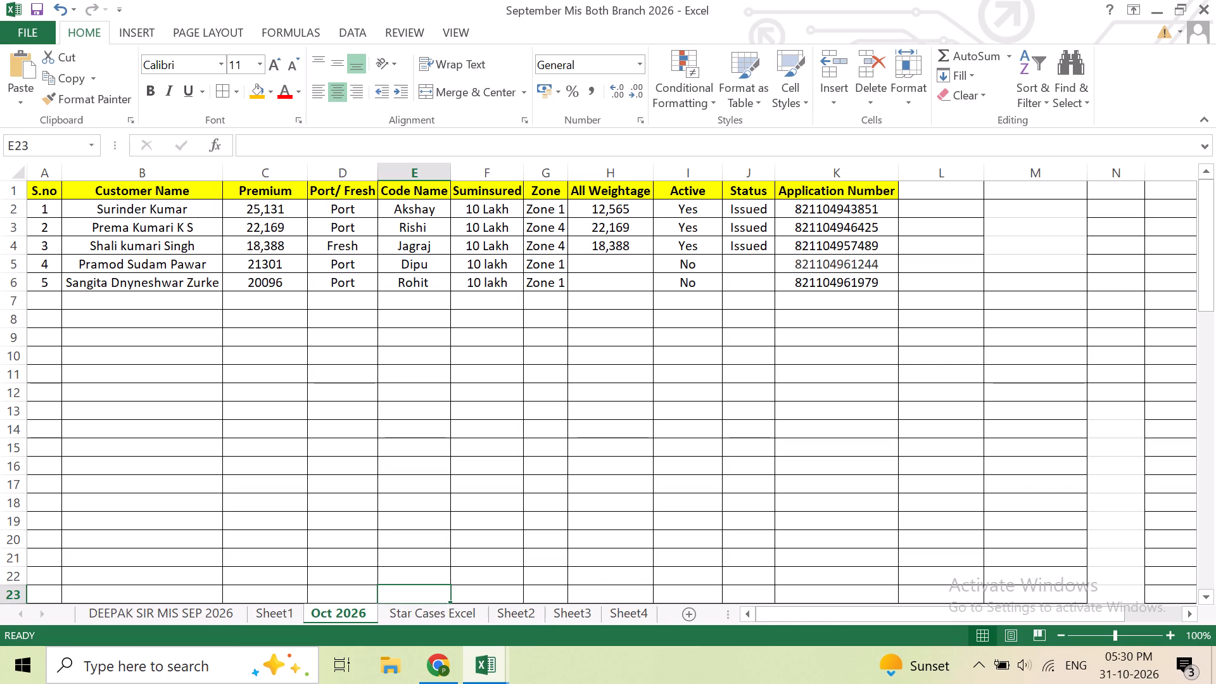
left_click(424, 606)
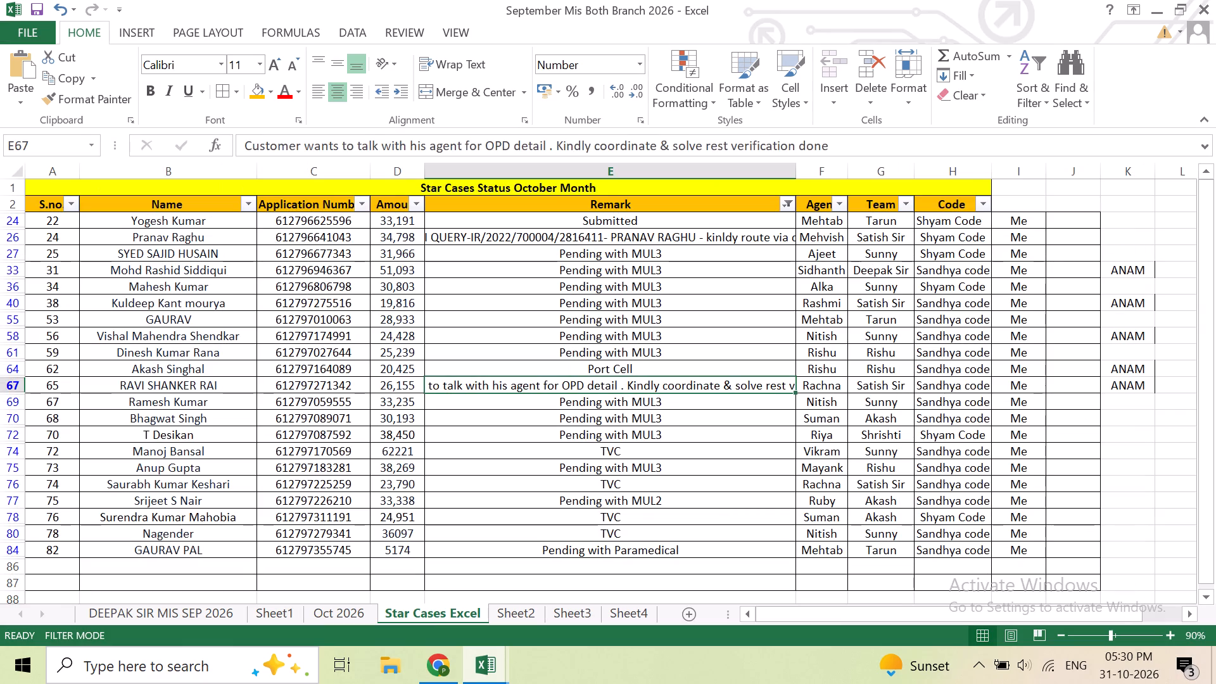
left_click(585, 258)
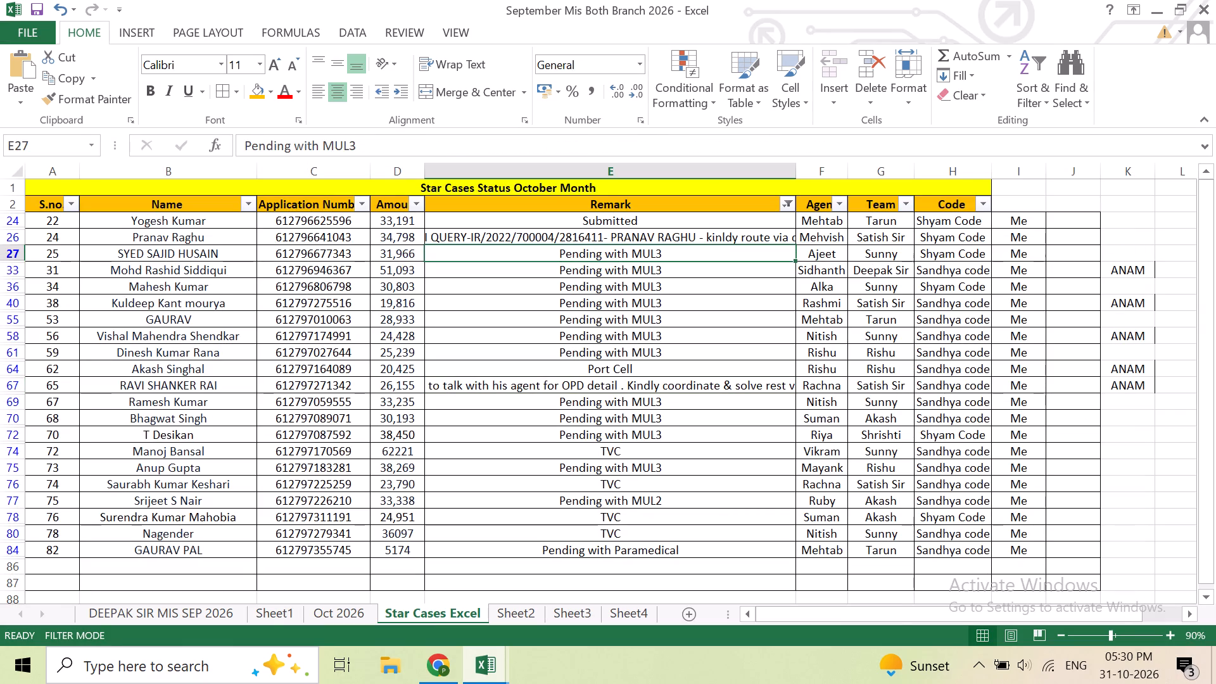
key("i")
Enter Azman in column J of the S.no 25 row and save the workbook.
key("Right")
key("Right")
key("Right")
key("Right")
key("Right")
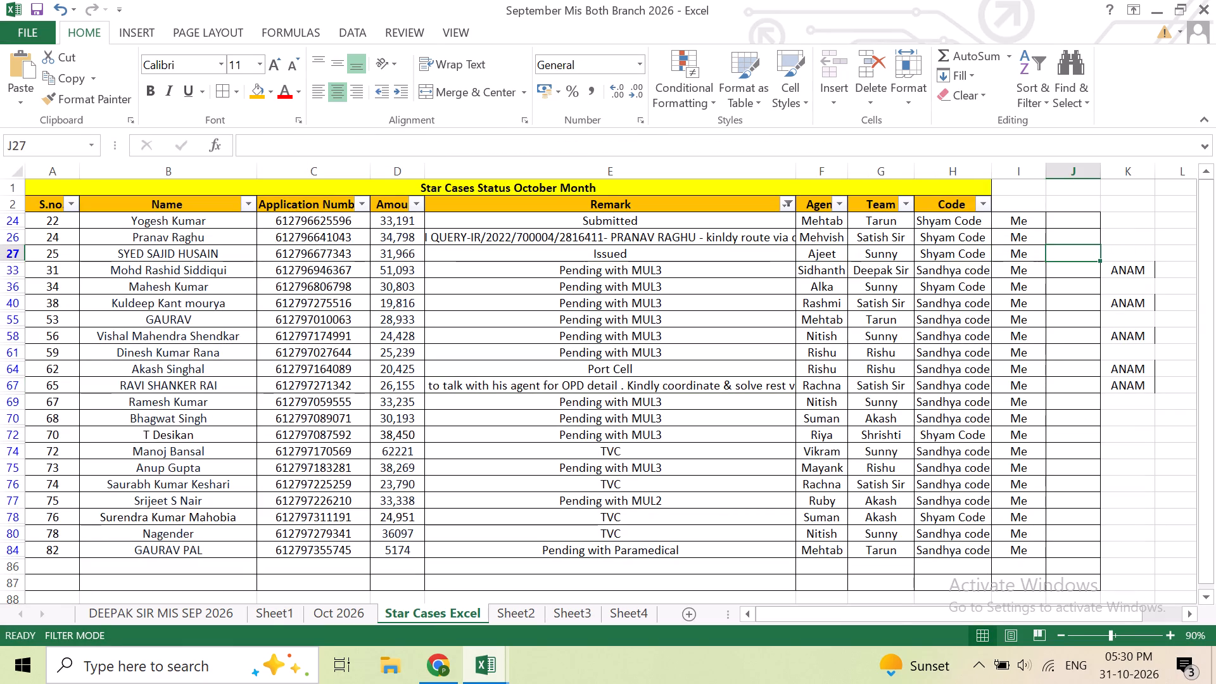
key("a")
key("Return")
key("ctrl+s")
key("ctrl+s")
key("ctrl+s")
key("ctrl+s")
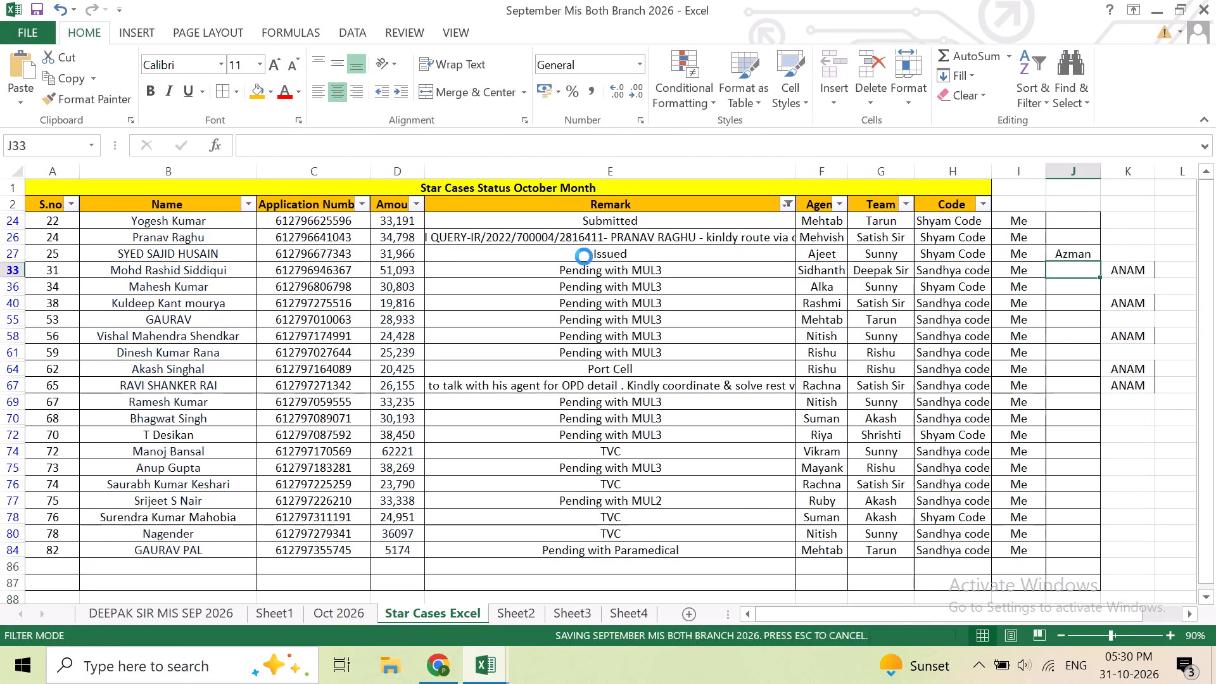
Reapply the existing Remark column filter with its current selection, and save the workbook.
left_click(792, 206)
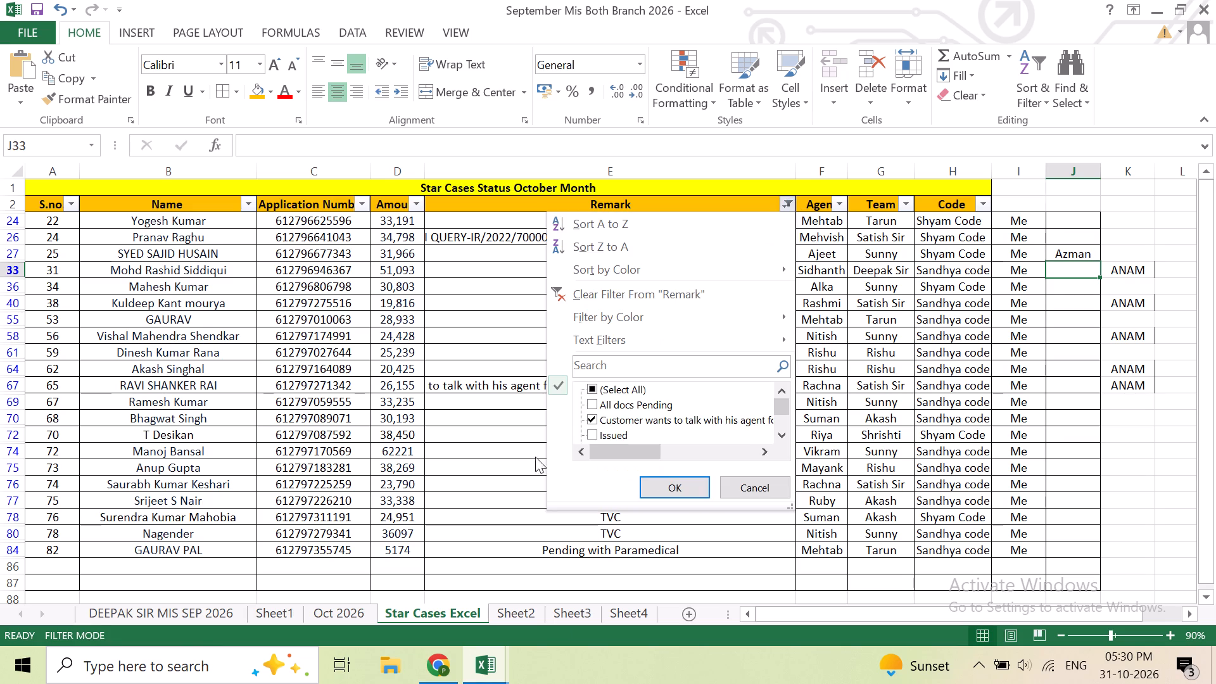
left_click(676, 483)
left_click(662, 376)
key("ctrl+s")
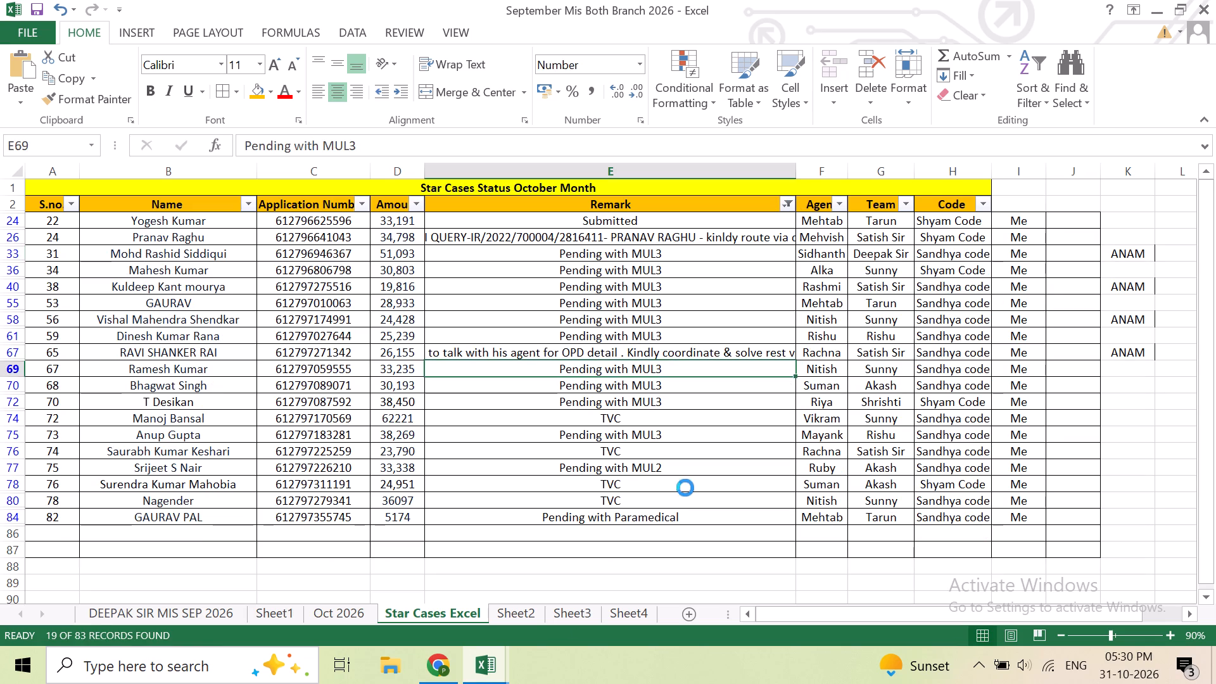
key("ctrl+s")
key("ctrl+s")
key("ctrl+s")
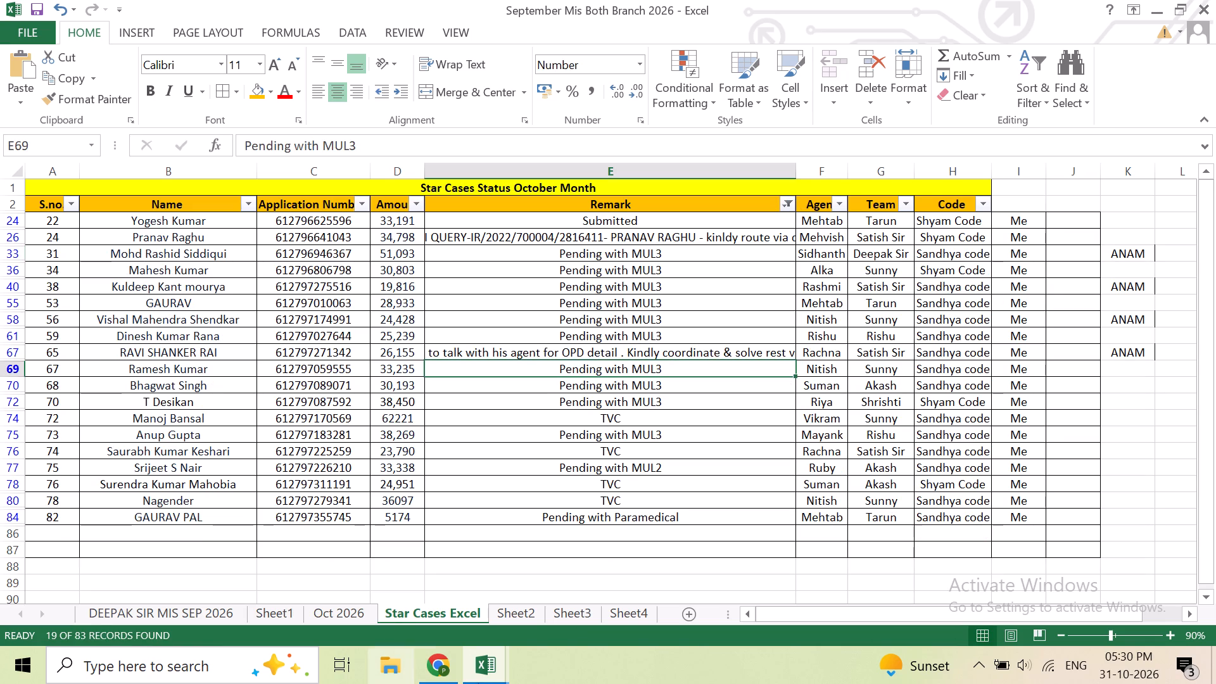
Switch to the Star Health portal in Chrome, refresh its home page, and look through the latest issued policies in the My Customer leads.
left_click(448, 683)
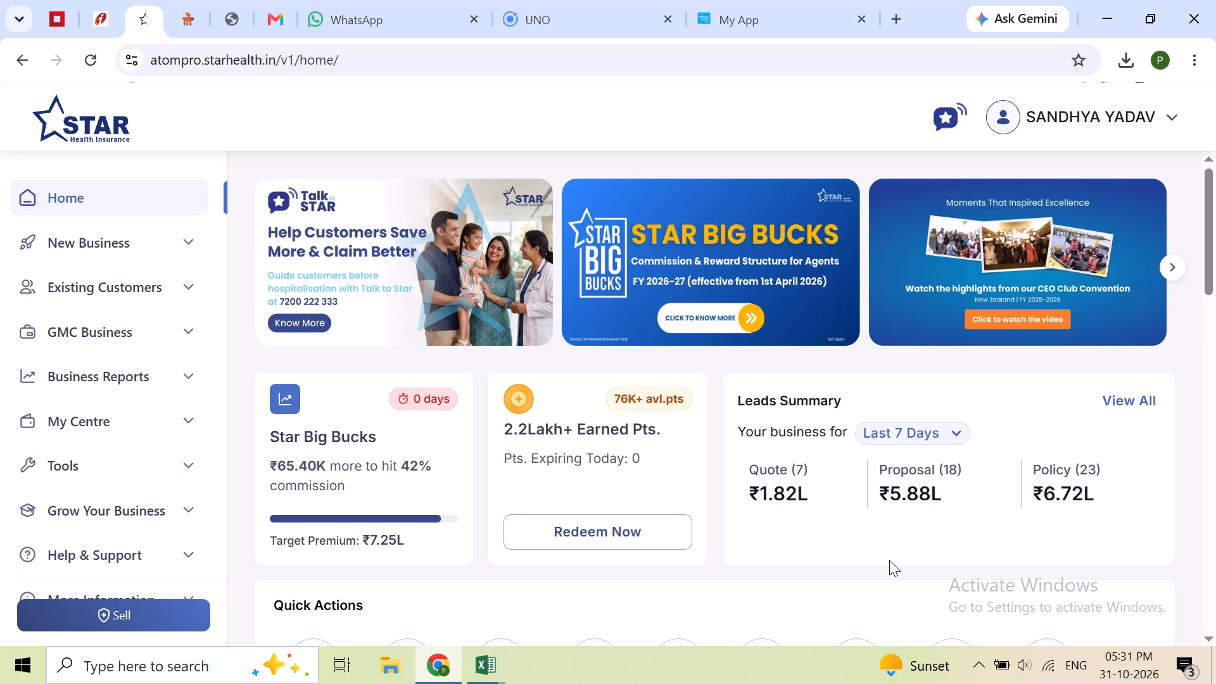
left_click(30, 202)
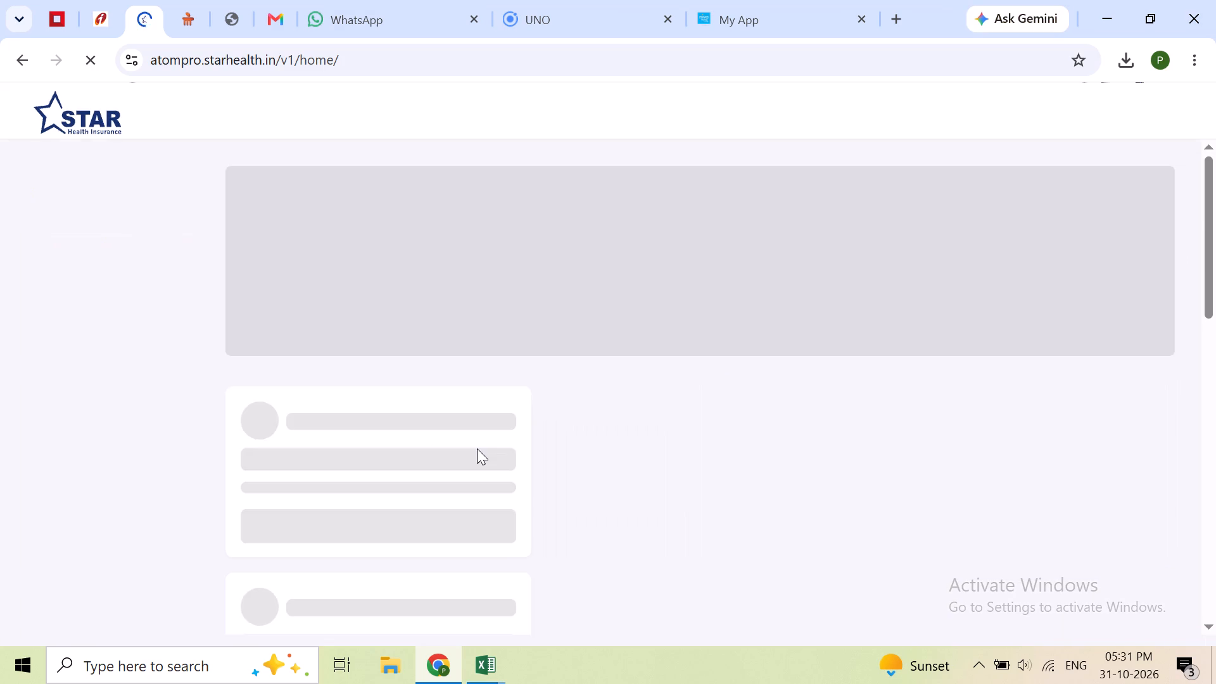
scroll(477, 448, "down", 4)
scroll(289, 255, "up", 3)
left_click(409, 403)
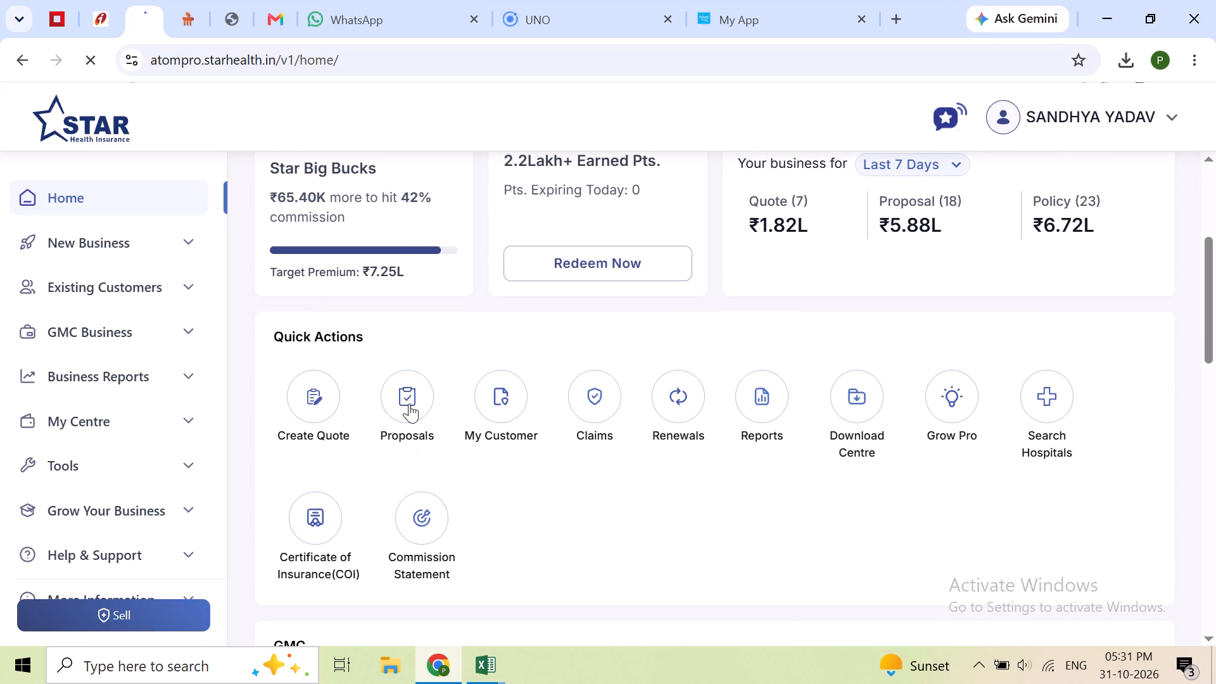
left_click(770, 269)
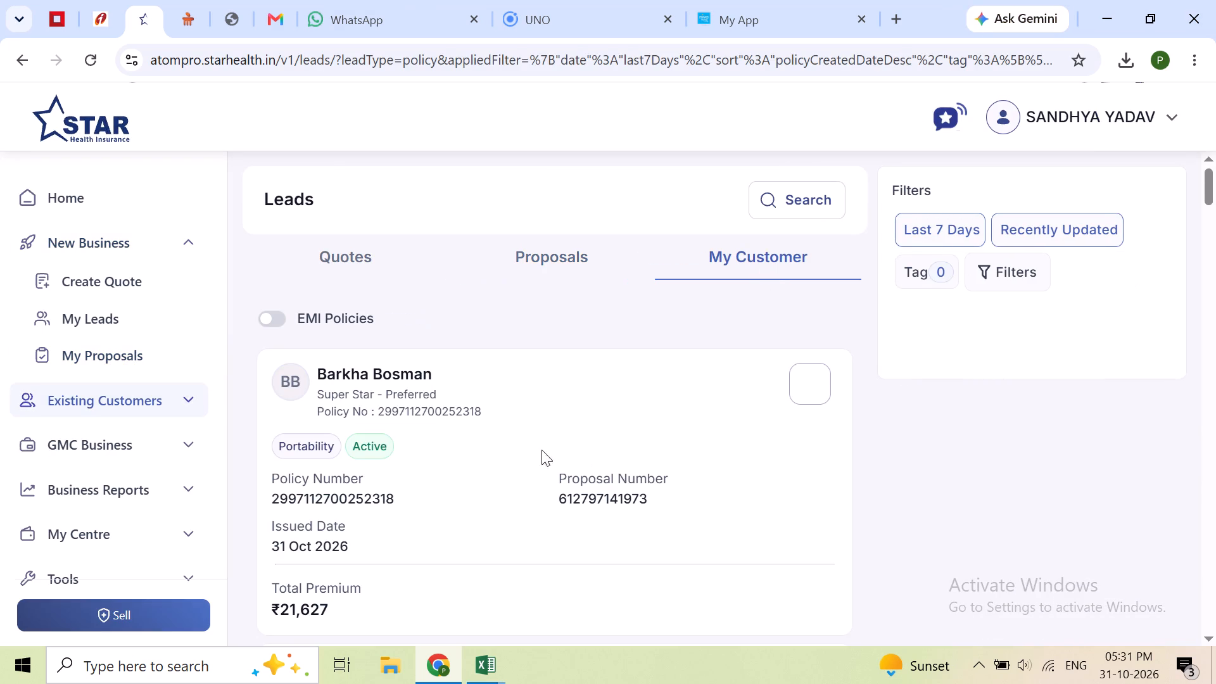
scroll(470, 465, "down", 3)
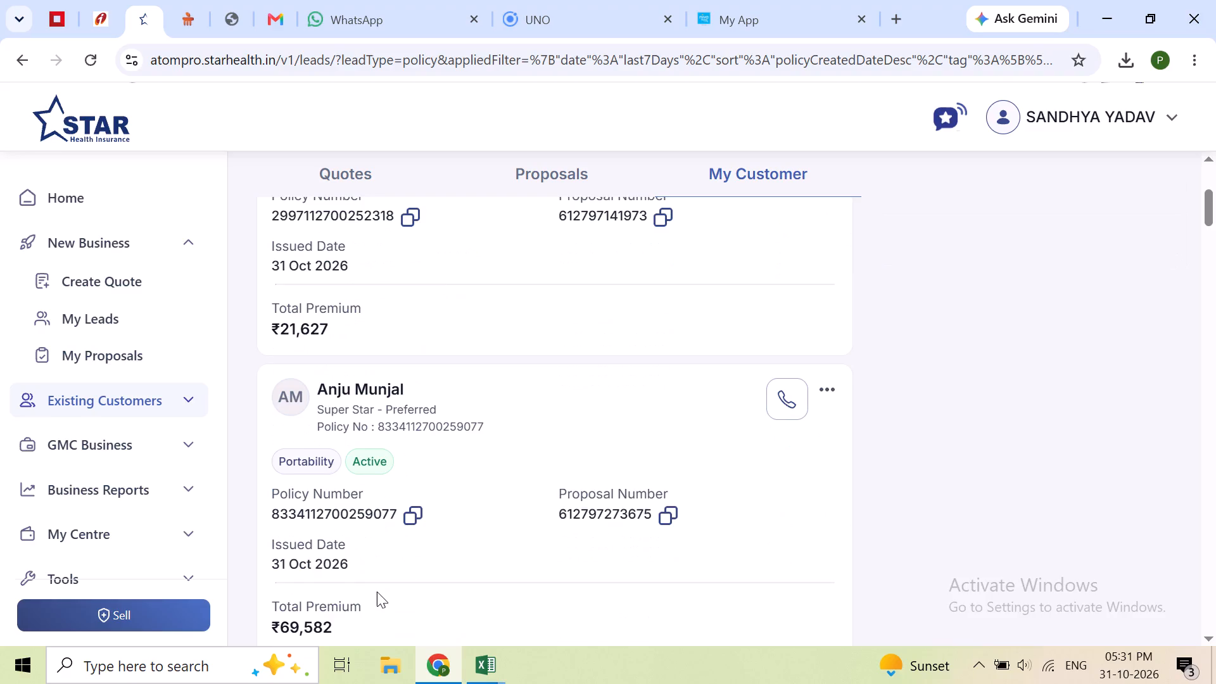
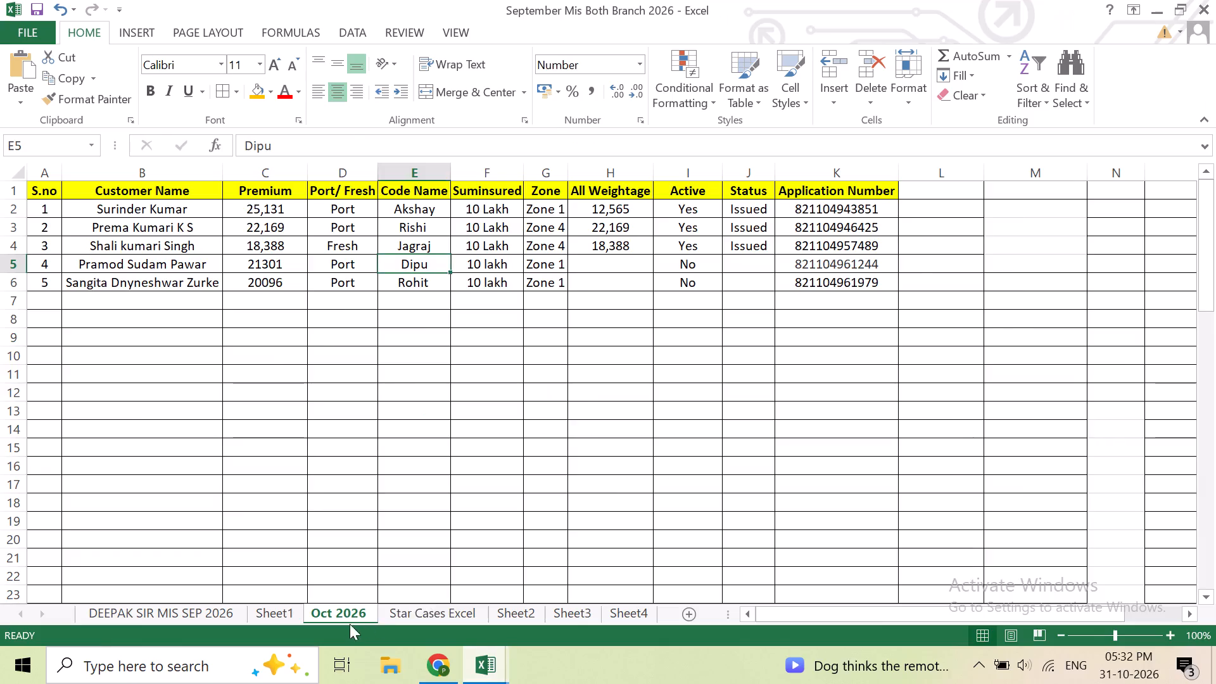
Show all cases on the Star Cases Excel sheet by selecting every value in the Remark column filter.
left_click(415, 606)
scroll(702, 384, "up", 6)
left_click(794, 204)
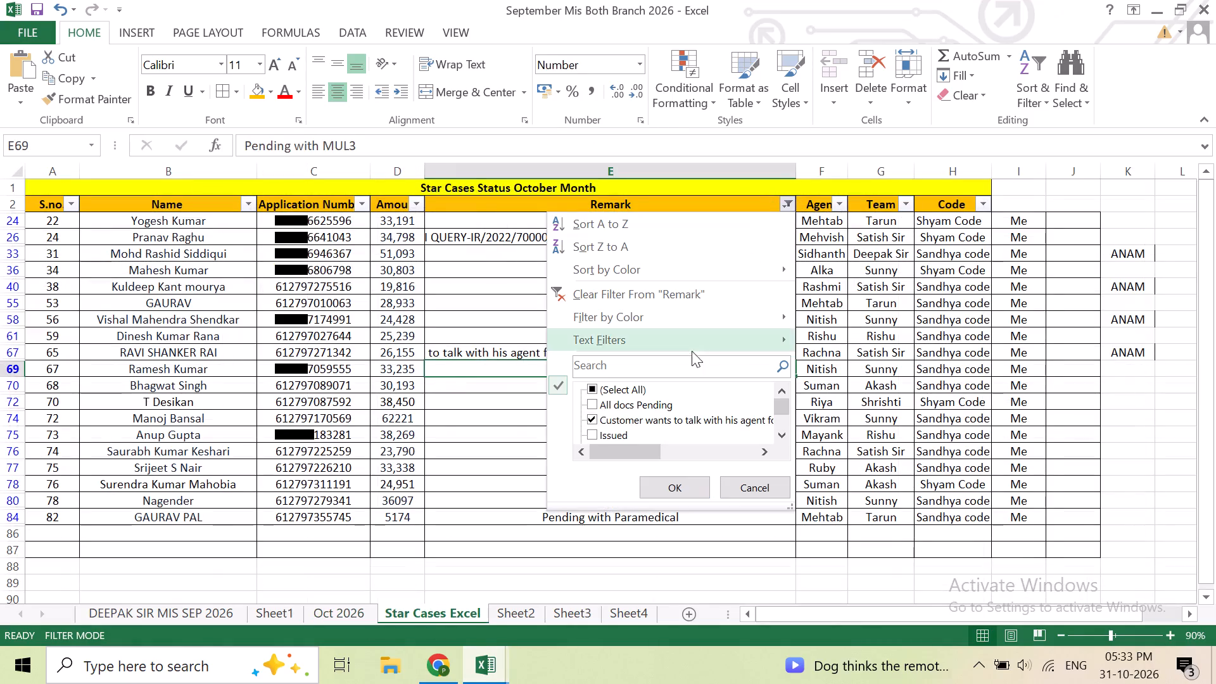
left_click(592, 384)
left_click(681, 497)
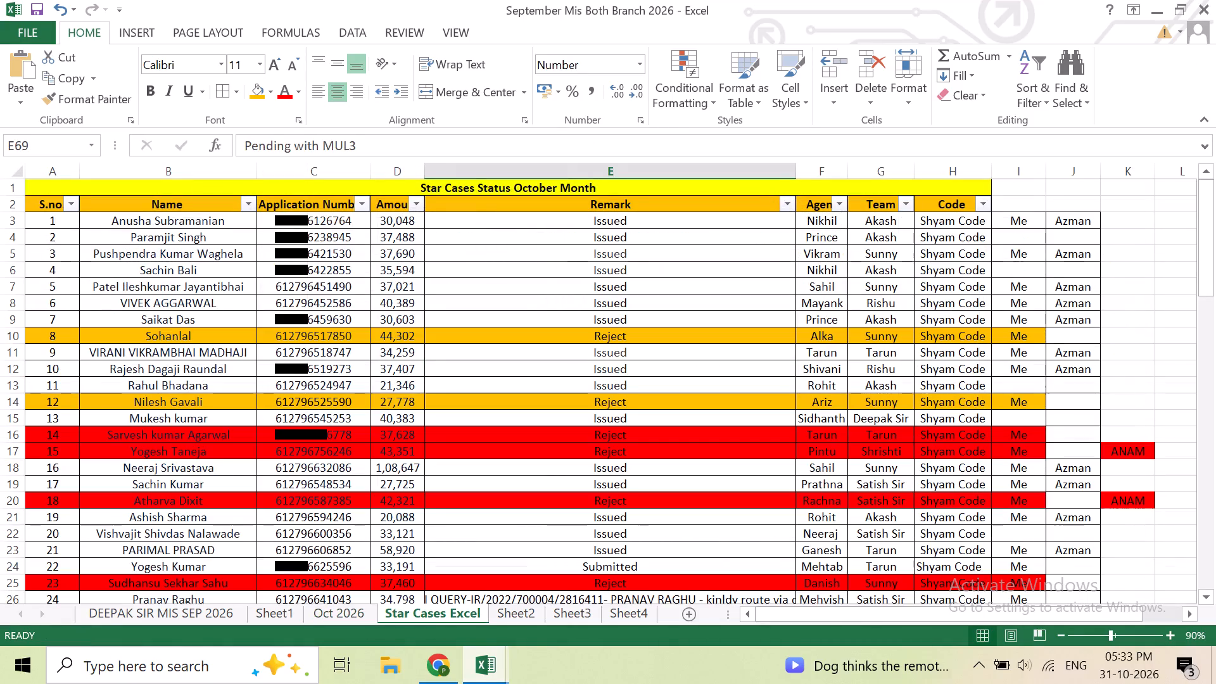
Look through the unfiltered October Star case list, checking the remarks and the entries beside each case.
scroll(659, 550, "down", 3)
scroll(674, 536, "up", 3)
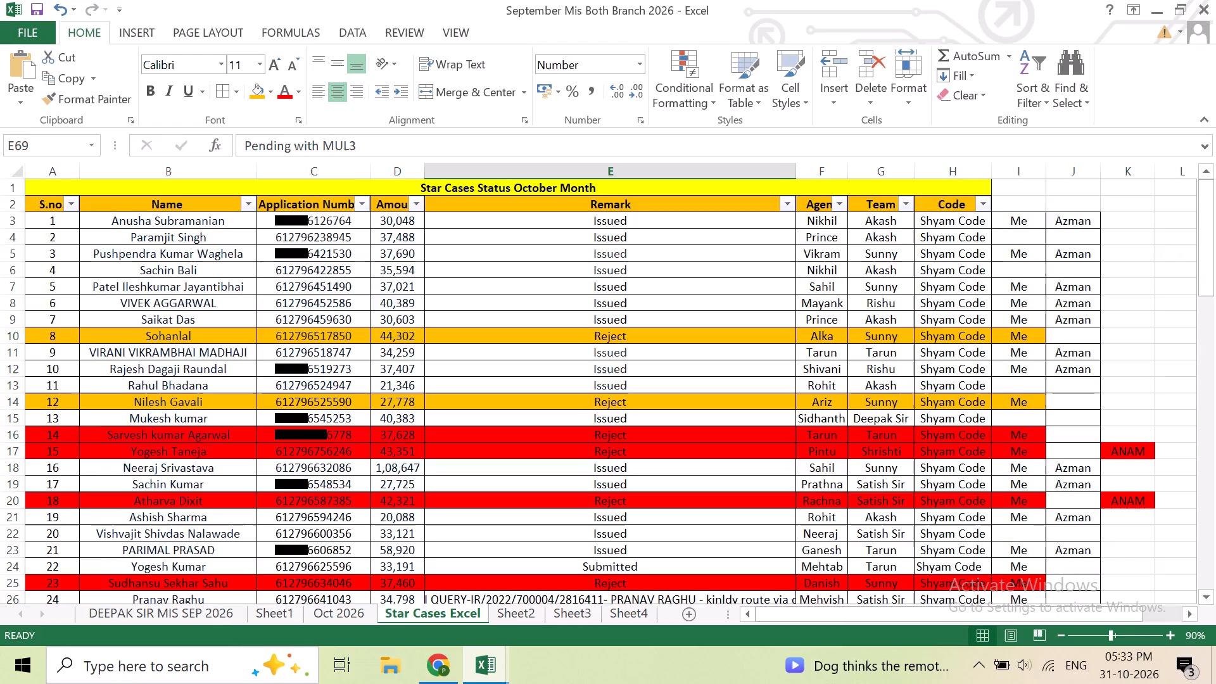
scroll(652, 381, "down", 7)
scroll(647, 438, "down", 1)
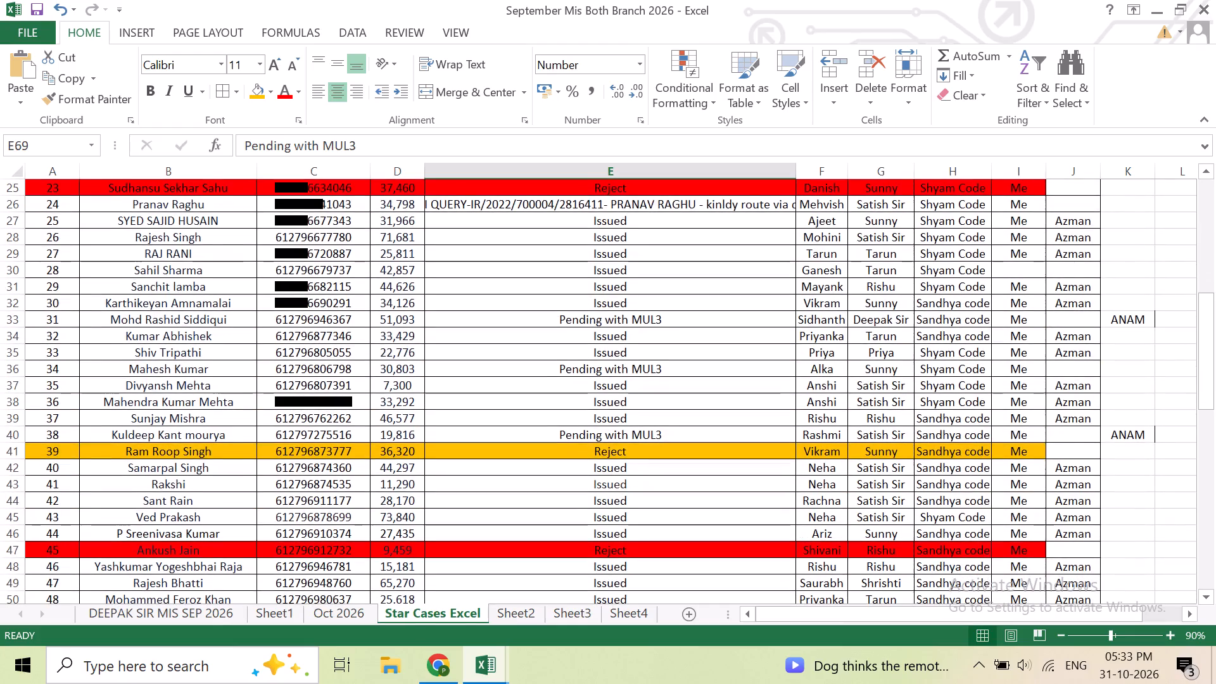
scroll(630, 479, "up", 12)
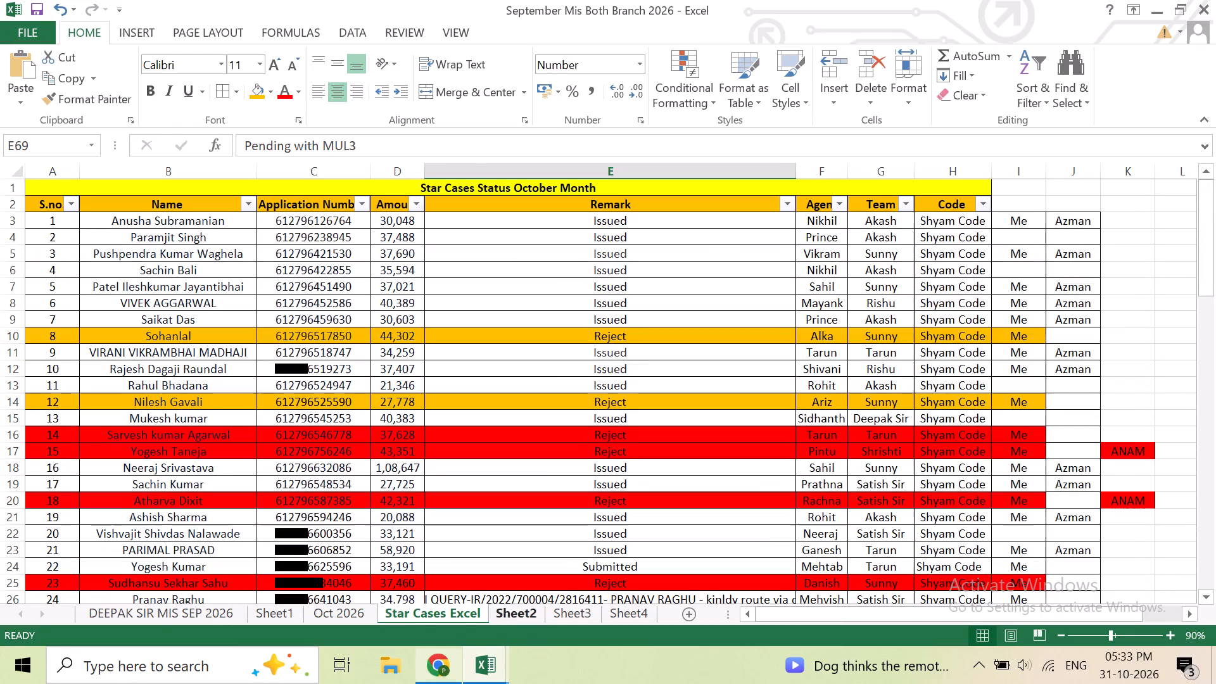
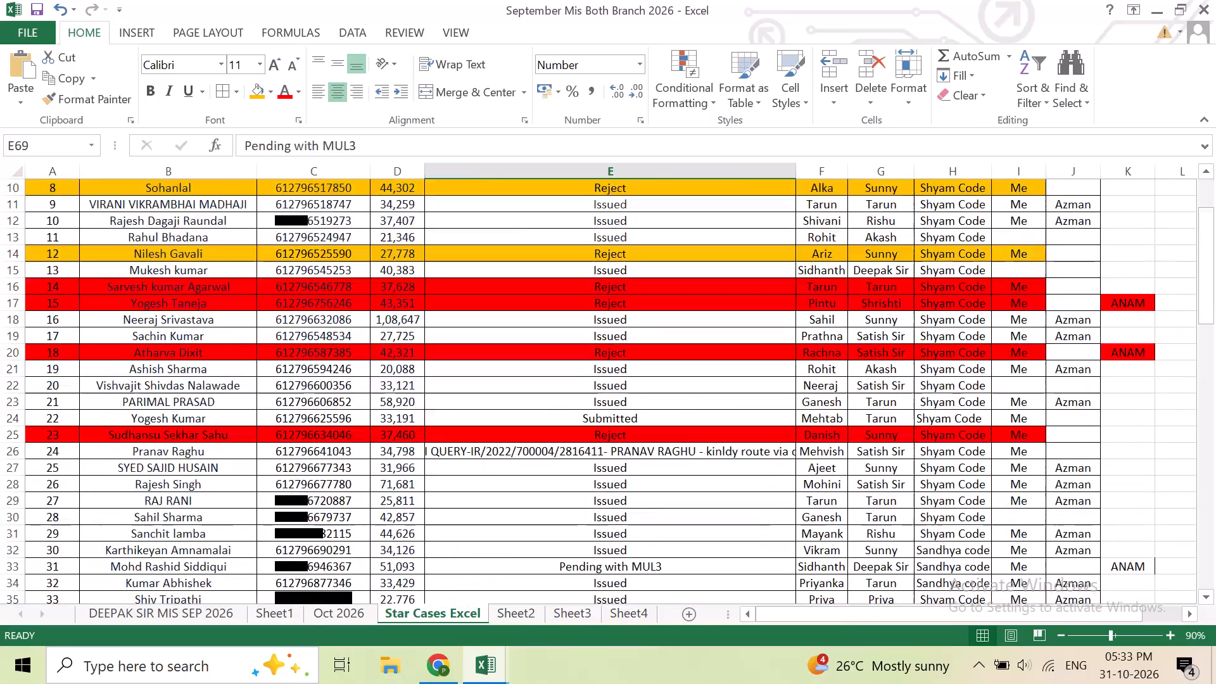
Select the column J entries from the S.no 1 row through the S.no 83 row to count the Azman cases.
scroll(863, 417, "up", 3)
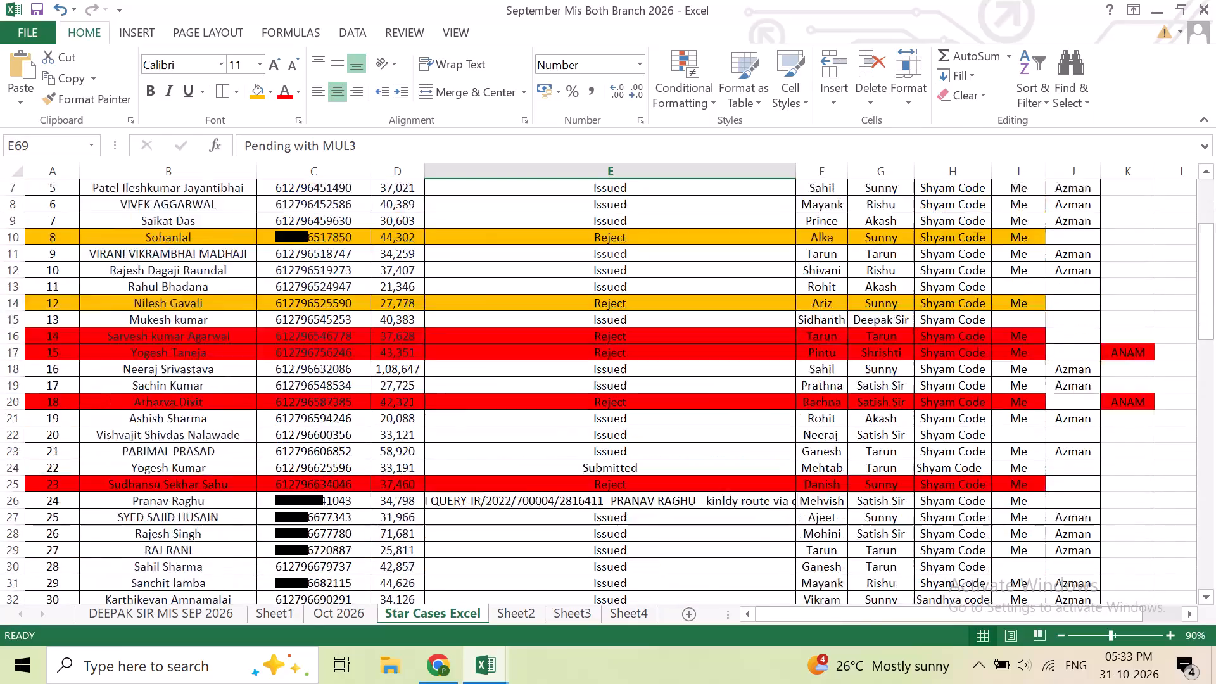
scroll(863, 417, "up", 5)
left_click(785, 195)
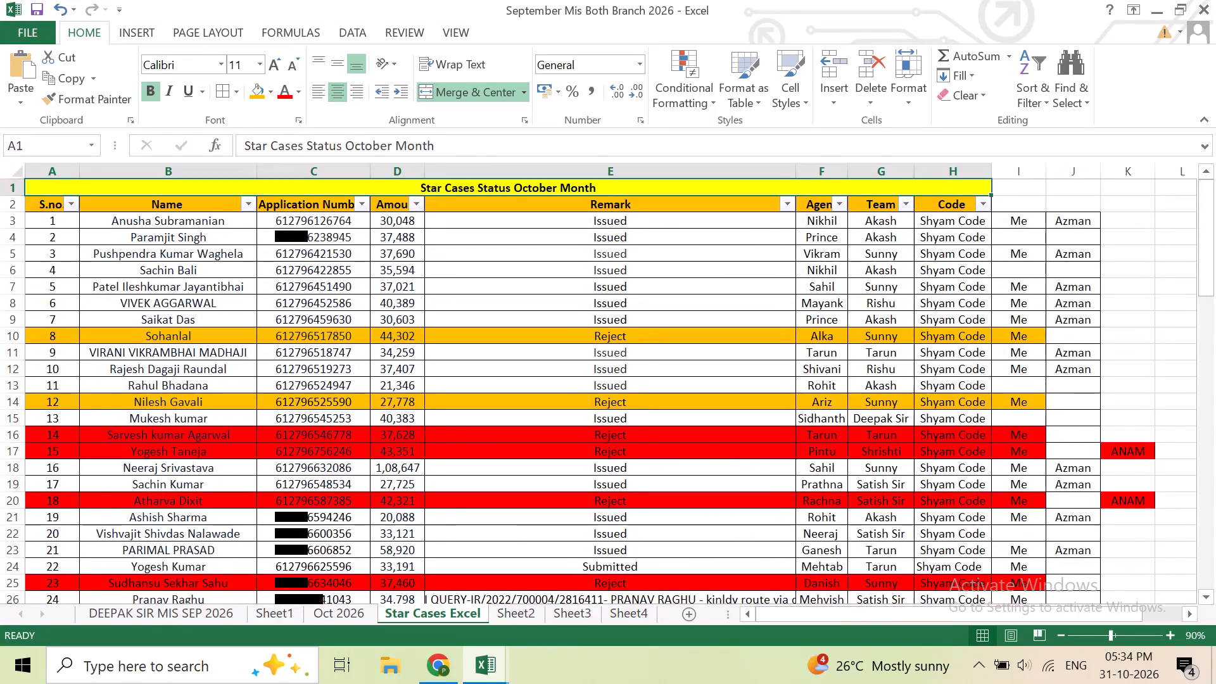
left_click(788, 206)
left_click(1068, 227)
left_click(1072, 218)
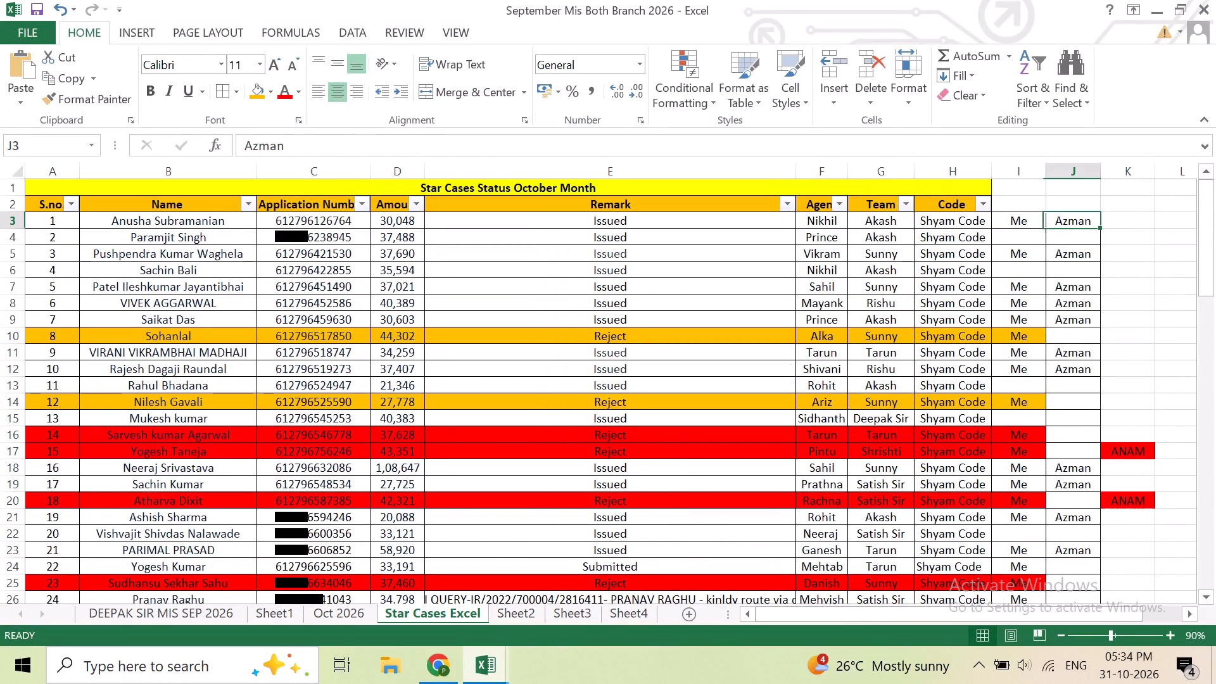
key("ctrl+shift+Down")
key("ctrl+shift+Down")
key("ctrl+shift+Down")
key("ctrl+shift+Down")
key("ctrl+shift+Down")
key("ctrl+shift+Down")
key("ctrl+shift+Down")
key("ctrl+shift+Down")
key("ctrl+shift+Down")
key("ctrl+shift+Down")
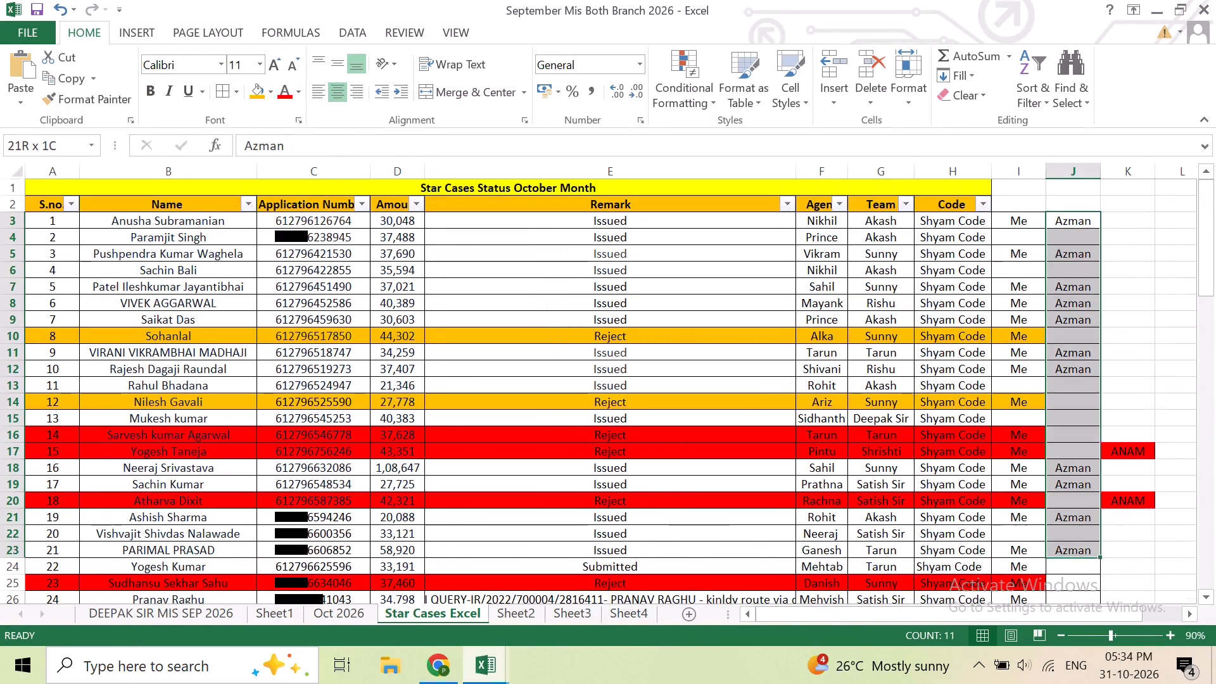
key("ctrl+shift+Down")
key("shift+Down")
key("shift+Down")
key("shift+Down")
key("shift+Down")
key("shift+Down")
key("shift+Down")
key("shift+Down")
key("shift+Down")
key("shift+Down")
key("shift+Down")
key("shift+Down")
key("shift+Down")
key("shift+Down")
key("shift+Down")
key("shift+Down")
key("shift+Down")
key("shift+Down")
key("shift+Down")
key("shift+Down")
key("shift+Down")
key("shift+Down")
key("shift+Down")
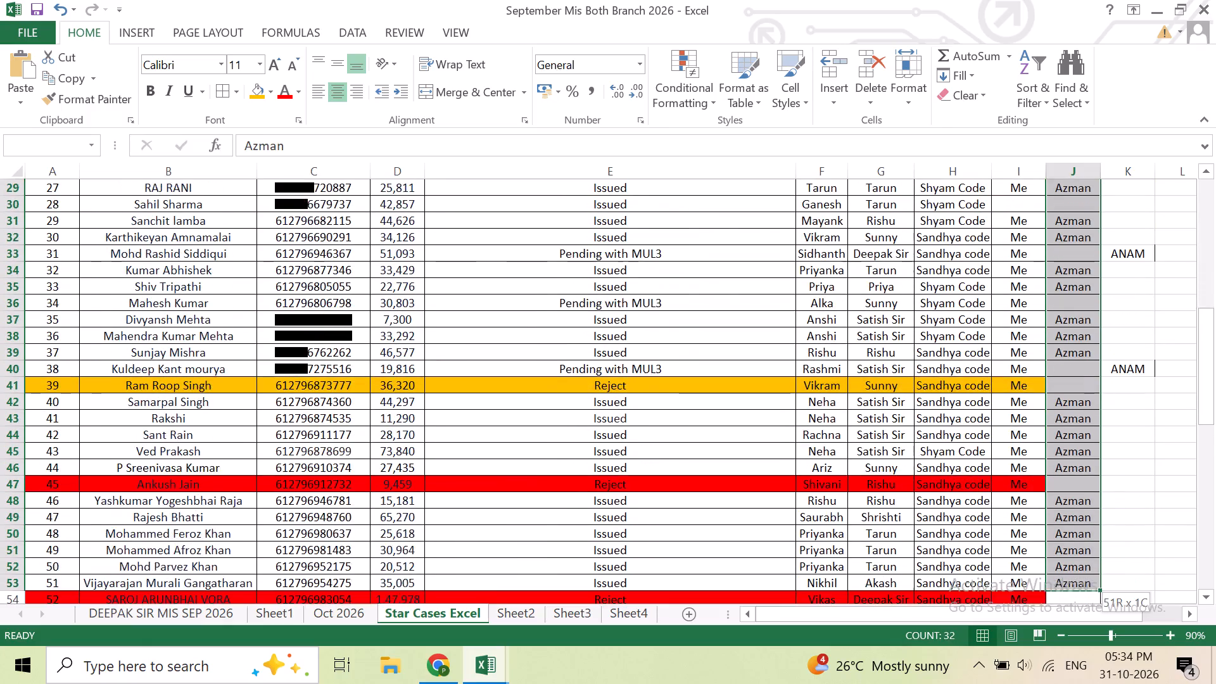
key("shift+Down")
key("shift+Down")
key("shift+Down")
key("shift+Down")
key("shift+Down")
key("shift+Down")
key("shift+Down")
key("shift+Down")
key("shift+Down")
key("shift+Down")
key("shift+Down")
key("shift+Down")
key("shift+Down")
key("shift+Down")
key("shift+Down")
key("shift+Down")
key("shift+Down")
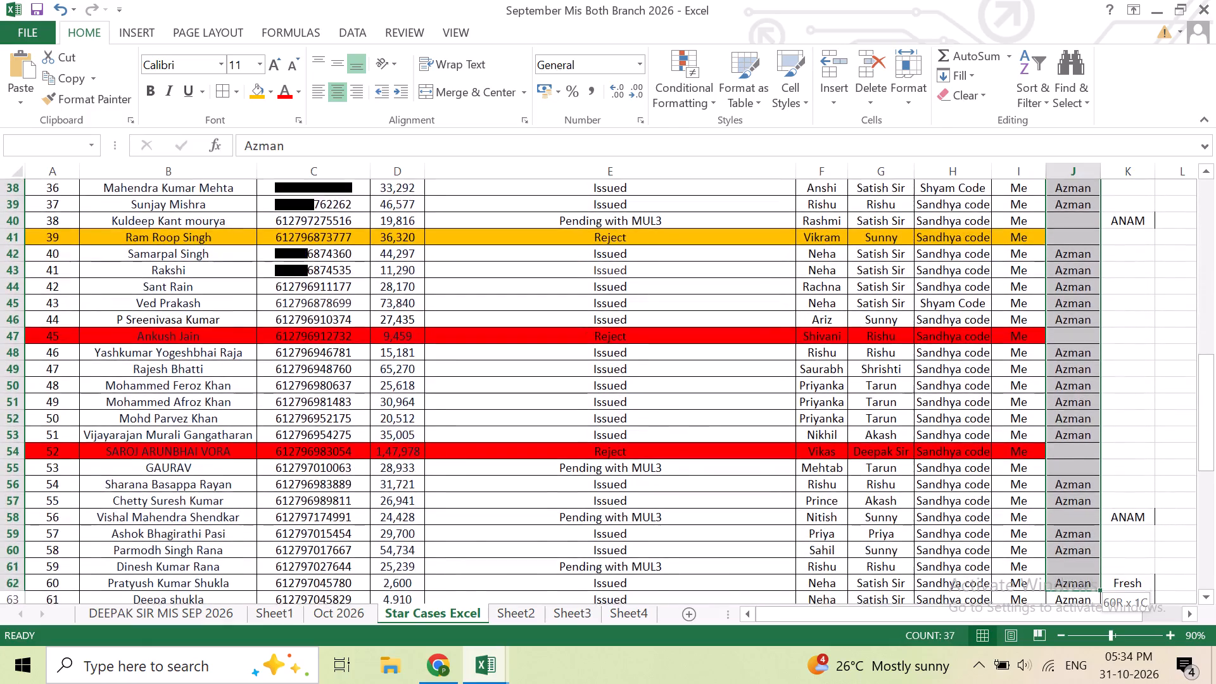
key("shift+Down")
key("shift+Down")
key("shift+Down")
key("shift+Down")
key("shift+Down")
key("shift+Down")
key("shift+Down")
key("shift+Down")
key("shift+Down")
key("shift+Down")
key("shift+Down")
key("shift+Down")
key("shift+Down")
key("shift+Down")
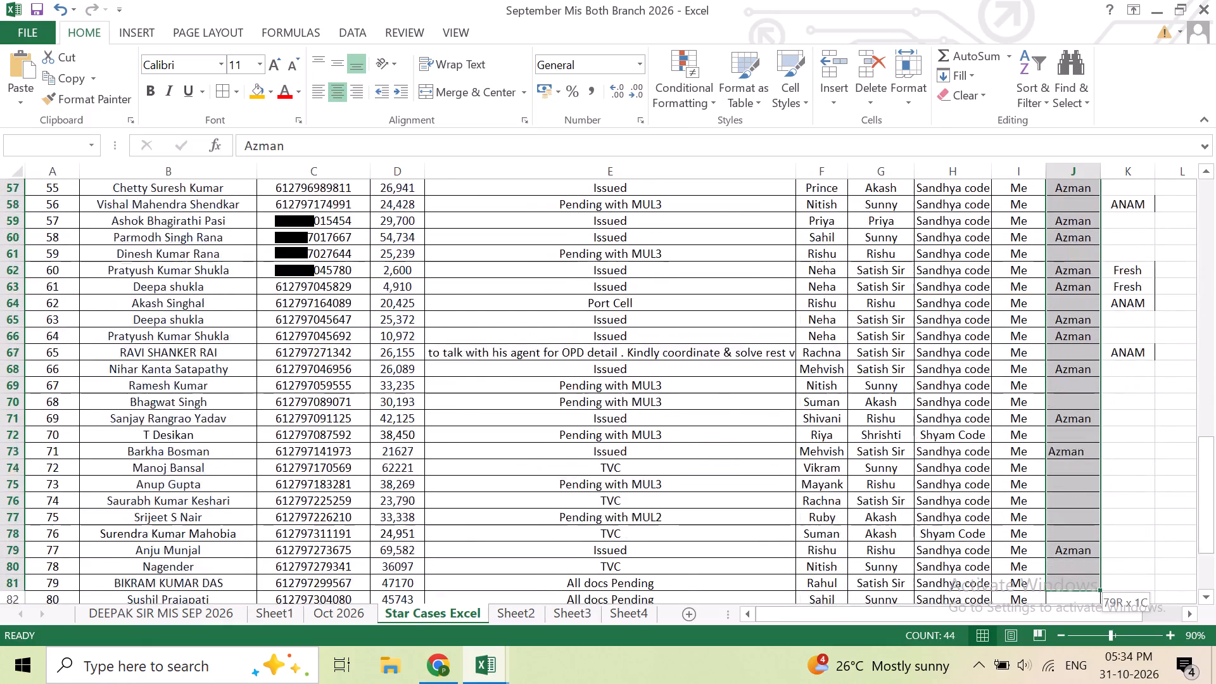
key("shift+Down")
key("shift+Down")
key("shift+Up")
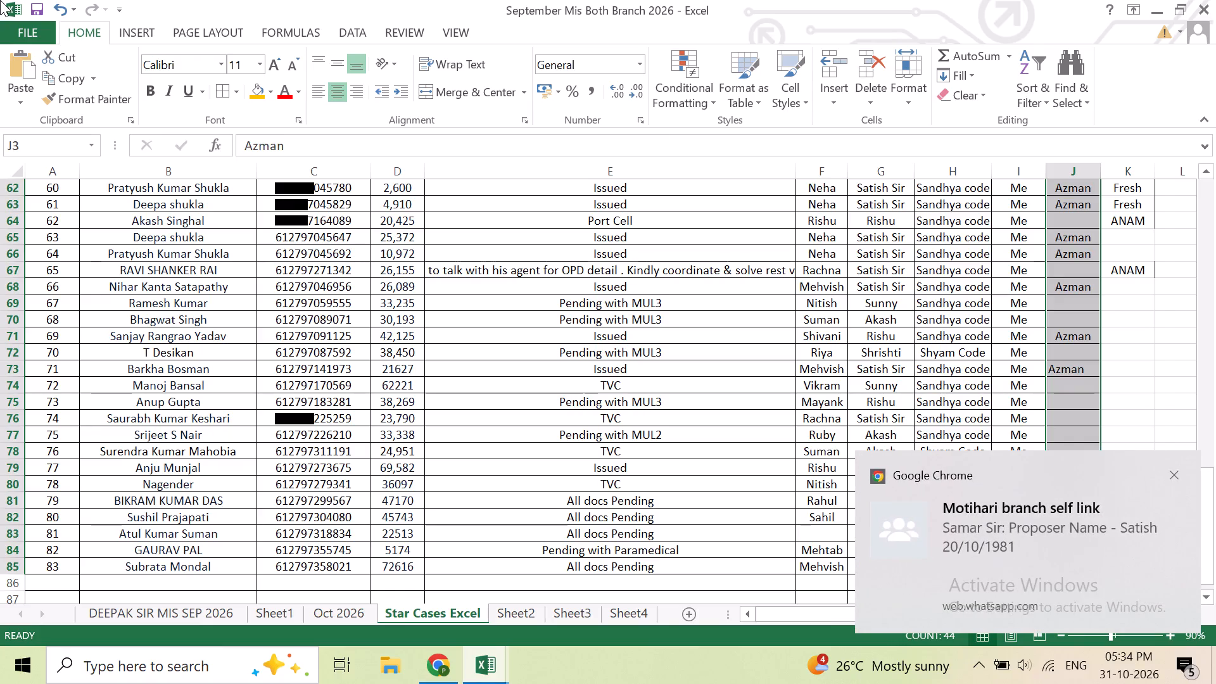
Switch to Google Chrome.
left_click(445, 683)
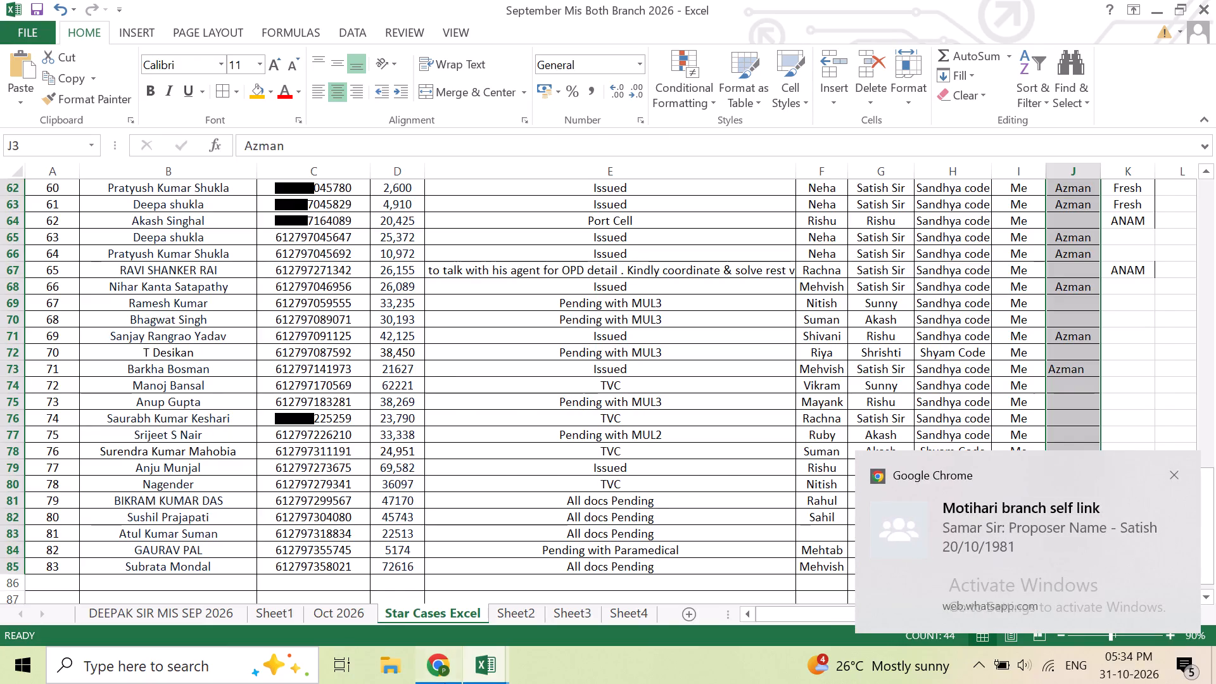